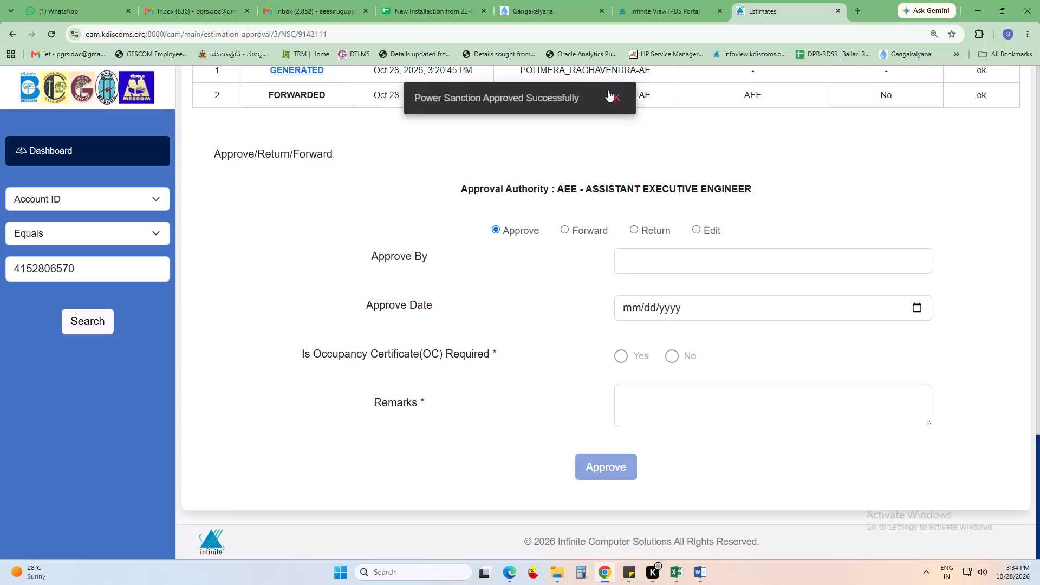
Dismiss the power sanction approval notification.
{"action": "left_click", "coordinate": [608, 90]}
Switch to the Energization Certificate letter in Word and save it.
{"action": "left_click", "coordinate": [703, 518]}
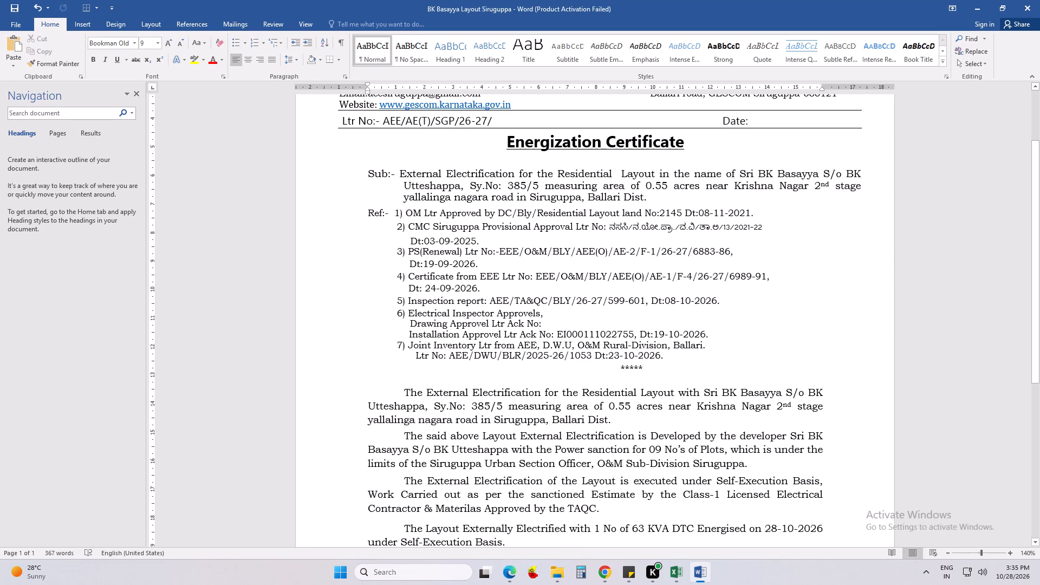
{"action": "left_click", "coordinate": [405, 187]}
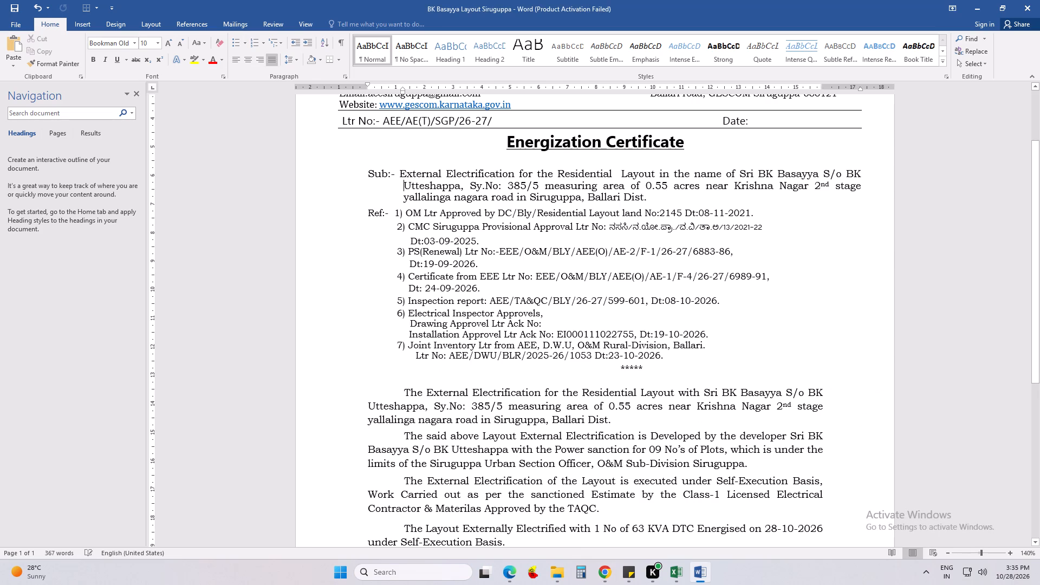
{"action": "key", "text": "Up"}
{"action": "key", "text": "Left"}
{"action": "key", "text": "ctrl+s"}
Duplicate the entire Energization Certificate letter ahead of the original, with a paragraph break between the two copies.
{"action": "scroll", "coordinate": [421, 86], "scroll_direction": "up", "scroll_amount": 3}
{"action": "scroll", "coordinate": [392, 142], "scroll_direction": "up", "scroll_amount": 4}
{"action": "left_click", "coordinate": [369, 114]}
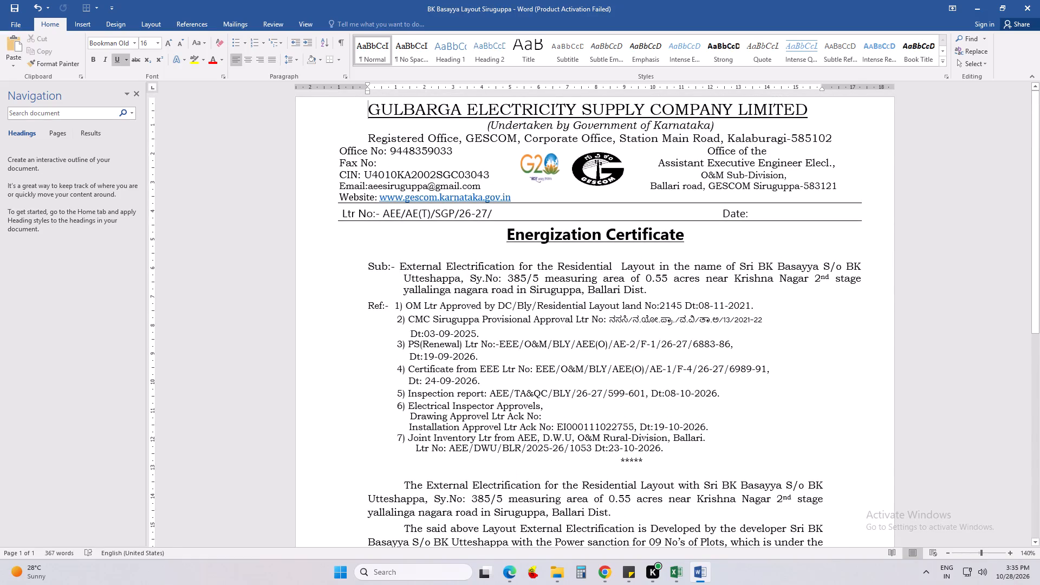
{"action": "key", "text": "ctrl+shift+Down"}
{"action": "key", "text": "ctrl+shift+Down"}
{"action": "key", "text": "ctrl+shift+Down"}
{"action": "key", "text": "ctrl+shift+Down"}
{"action": "key", "text": "ctrl+shift+Down"}
{"action": "key", "text": "ctrl+shift+Down"}
{"action": "key", "text": "ctrl+shift+Down"}
{"action": "key", "text": "ctrl+shift+Down"}
{"action": "key", "text": "ctrl+shift+Down"}
{"action": "key", "text": "ctrl+shift+Down"}
{"action": "key", "text": "ctrl+shift+Down"}
{"action": "key", "text": "ctrl+shift+Down"}
{"action": "key", "text": "ctrl+shift+Down"}
{"action": "key", "text": "ctrl+shift+Down"}
{"action": "key", "text": "ctrl+shift+Down"}
{"action": "key", "text": "ctrl+shift+Down"}
{"action": "key", "text": "ctrl+shift+Down"}
{"action": "key", "text": "ctrl+shift+Down"}
{"action": "key", "text": "ctrl+shift+Down"}
{"action": "key", "text": "ctrl+shift+Down"}
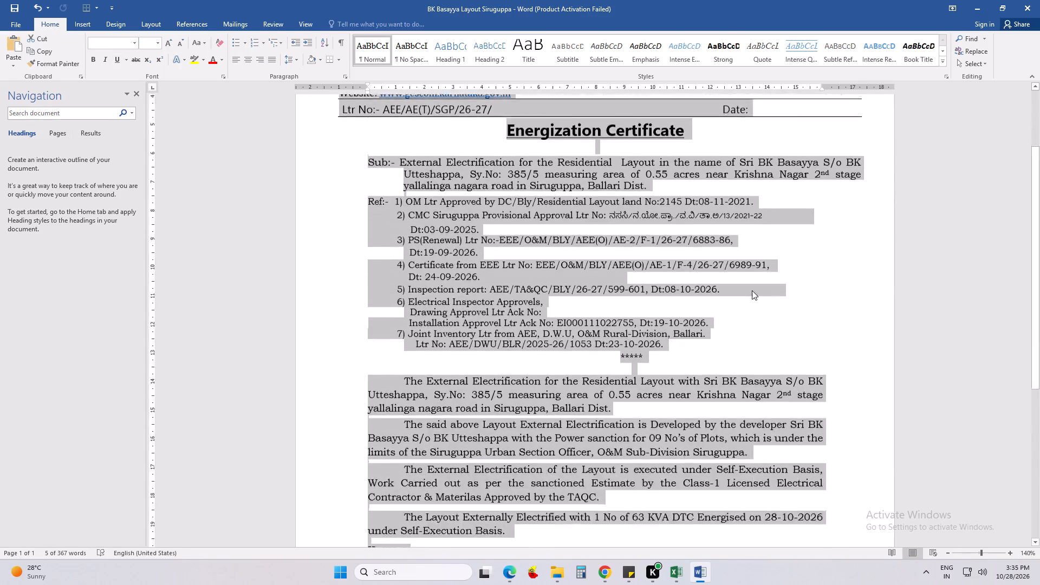
{"action": "key", "text": "ctrl+shift+Down"}
{"action": "key", "text": "ctrl+c"}
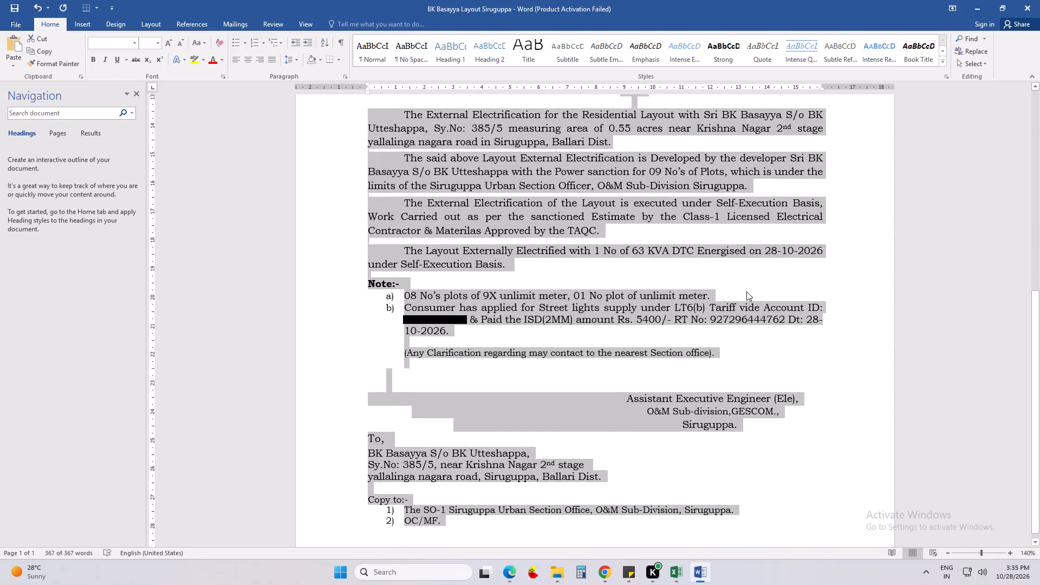
{"action": "scroll", "coordinate": [627, 263], "scroll_direction": "up", "scroll_amount": 10}
{"action": "scroll", "coordinate": [520, 174], "scroll_direction": "down", "scroll_amount": 1}
{"action": "scroll", "coordinate": [520, 174], "scroll_direction": "up", "scroll_amount": 9}
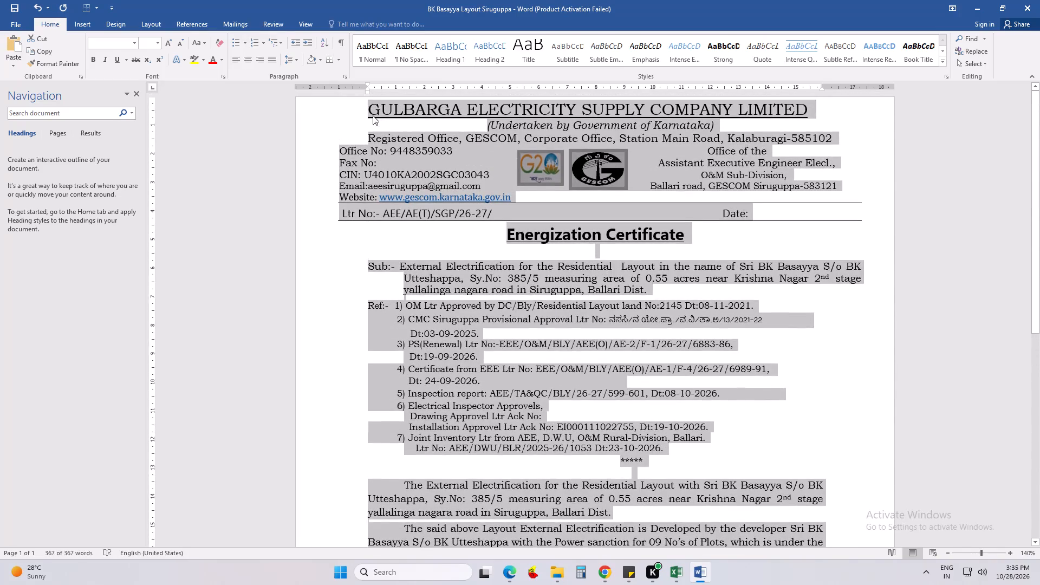
{"action": "left_click", "coordinate": [373, 115]}
{"action": "key", "text": "ctrl+v"}
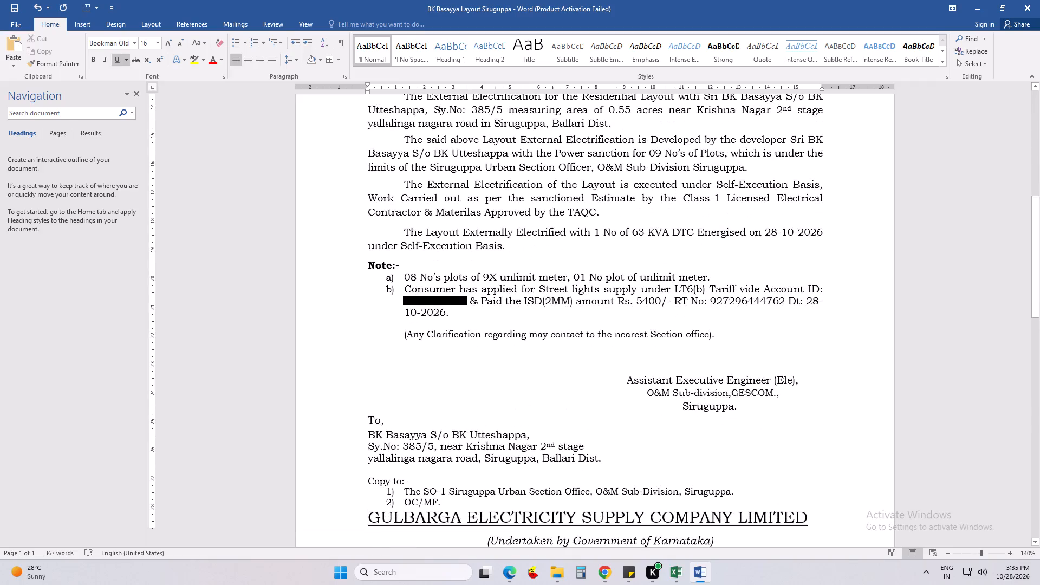
{"action": "key", "text": "Return"}
In the first copy's subject line, replace "for the" with "of" before "Residential Layout" and save the document.
{"action": "scroll", "coordinate": [484, 121], "scroll_direction": "up", "scroll_amount": 12}
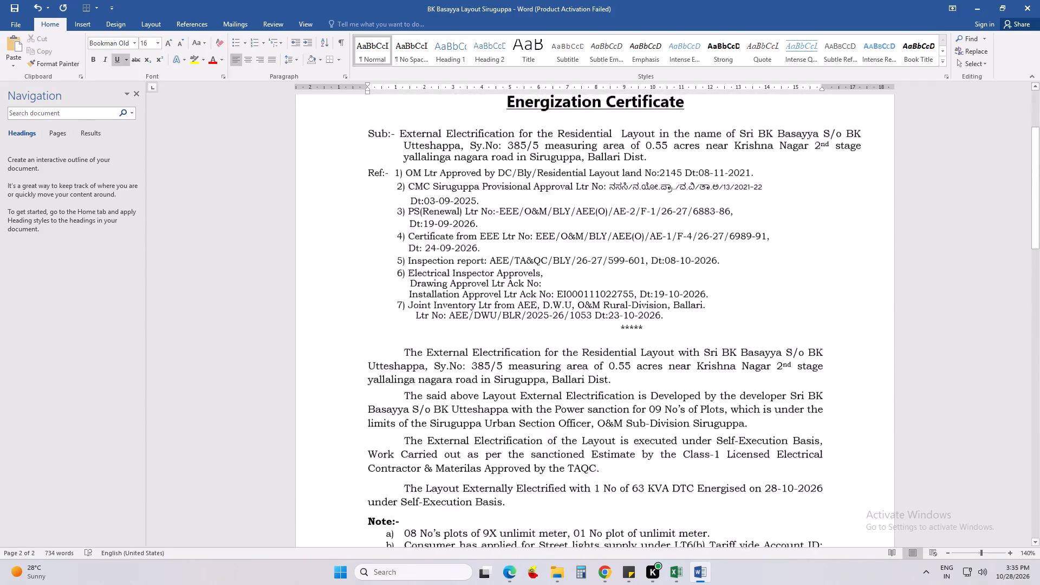
{"action": "scroll", "coordinate": [484, 121], "scroll_direction": "up", "scroll_amount": 7}
{"action": "left_click", "coordinate": [426, 259]}
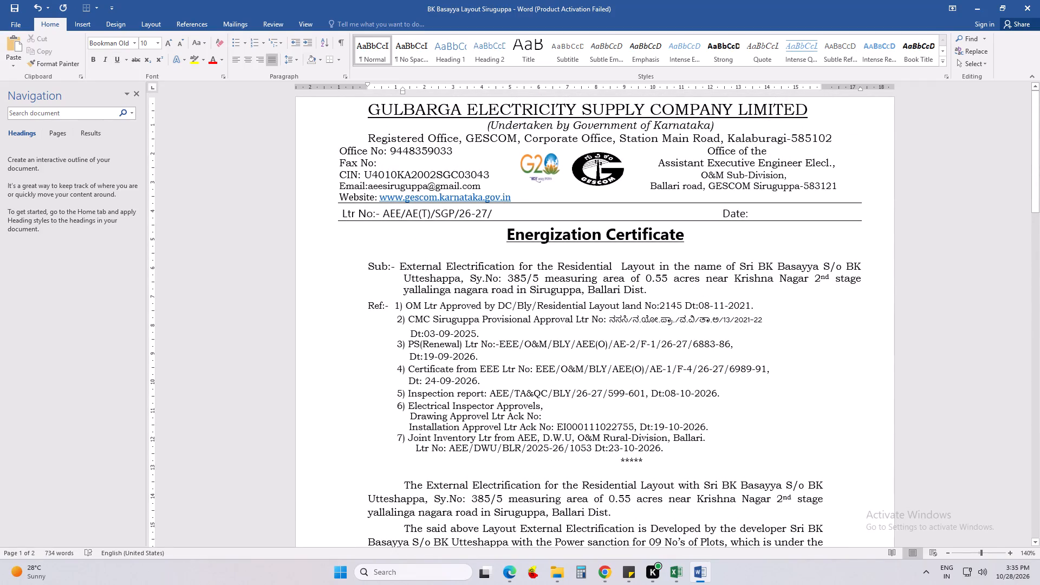
{"action": "key", "text": "Down"}
{"action": "key", "text": "Up"}
{"action": "key", "text": "Right"}
{"action": "key", "text": "Right"}
{"action": "key", "text": "Right"}
{"action": "key", "text": "Right"}
{"action": "key", "text": "Right"}
{"action": "key", "text": "Right"}
{"action": "key", "text": "Right"}
{"action": "key", "text": "Right"}
{"action": "key", "text": "Right"}
{"action": "key", "text": "Right"}
{"action": "key", "text": "Right"}
{"action": "key", "text": "Right"}
{"action": "key", "text": "Right"}
{"action": "key", "text": "Right"}
{"action": "key", "text": "Right"}
{"action": "key", "text": "Right"}
{"action": "key", "text": "Right"}
{"action": "key", "text": "Right"}
{"action": "key", "text": "Right"}
{"action": "key", "text": "Right"}
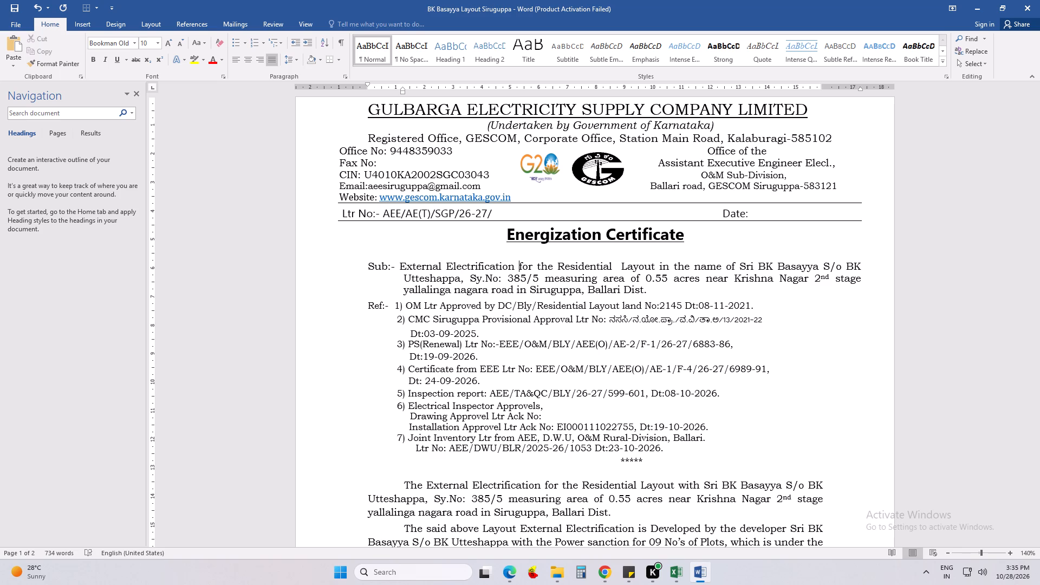
{"action": "key", "text": "shift+Right"}
{"action": "key", "text": "shift+Right"}
{"action": "key", "text": "shift+Right"}
{"action": "key", "text": "shift+Right"}
{"action": "key", "text": "shift+Right"}
{"action": "key", "text": "shift+Right"}
{"action": "key", "text": "shift+Right"}
{"action": "type", "text": "of"}
{"action": "key", "text": "Right"}
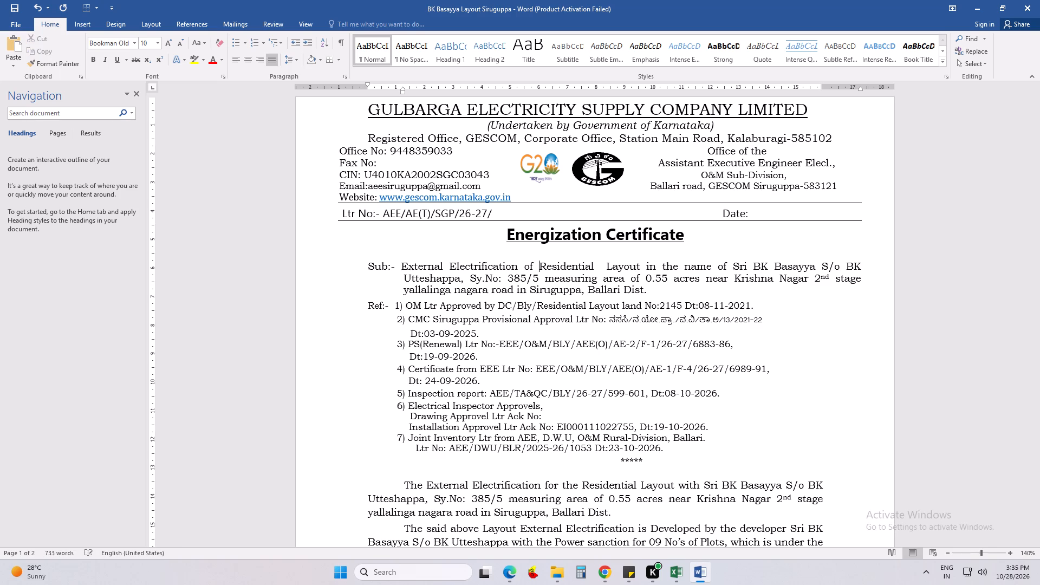
{"action": "key", "text": "Right"}
{"action": "key", "text": "Right"}
{"action": "key", "text": "Right"}
{"action": "key", "text": "Right"}
{"action": "key", "text": "Right"}
{"action": "key", "text": "Right"}
{"action": "key", "text": "Right"}
{"action": "key", "text": "Right"}
{"action": "key", "text": "Right"}
{"action": "key", "text": "Right"}
{"action": "key", "text": "Right"}
{"action": "key", "text": "Right"}
{"action": "key", "text": "Right"}
{"action": "key", "text": "Right"}
{"action": "key", "text": "Right"}
{"action": "key", "text": "Right"}
{"action": "key", "text": "Right"}
{"action": "key", "text": "Right"}
{"action": "key", "text": "Right"}
{"action": "key", "text": "Right"}
{"action": "key", "text": "Down"}
{"action": "key", "text": "ctrl+s"}
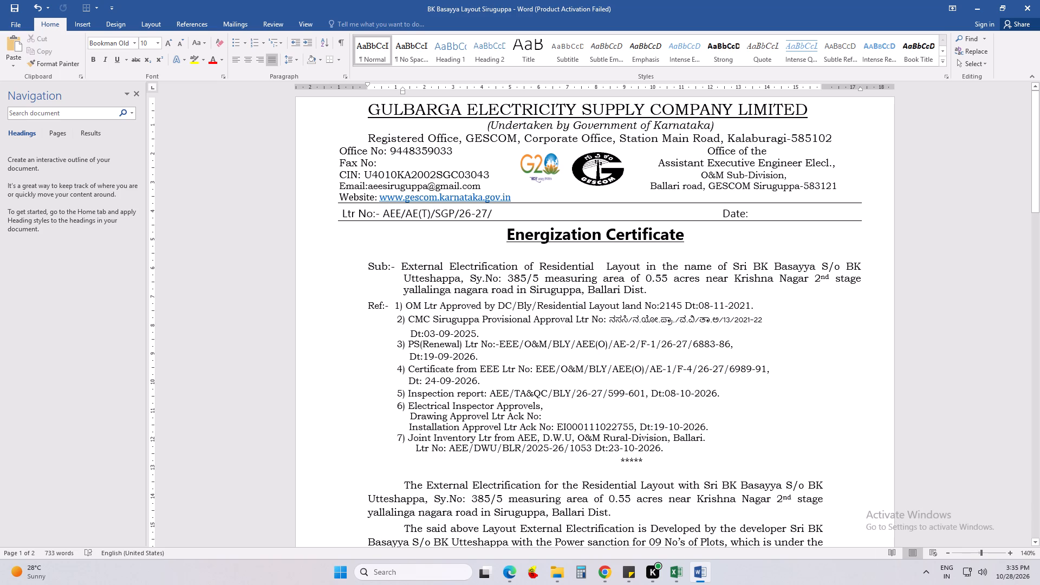
Delete the "Drawing Approvel Ltr Ack No:" line under reference 6, keep the installation approval line indented, and save.
{"action": "scroll", "coordinate": [569, 357], "scroll_direction": "down", "scroll_amount": 2}
{"action": "left_click", "coordinate": [415, 346]}
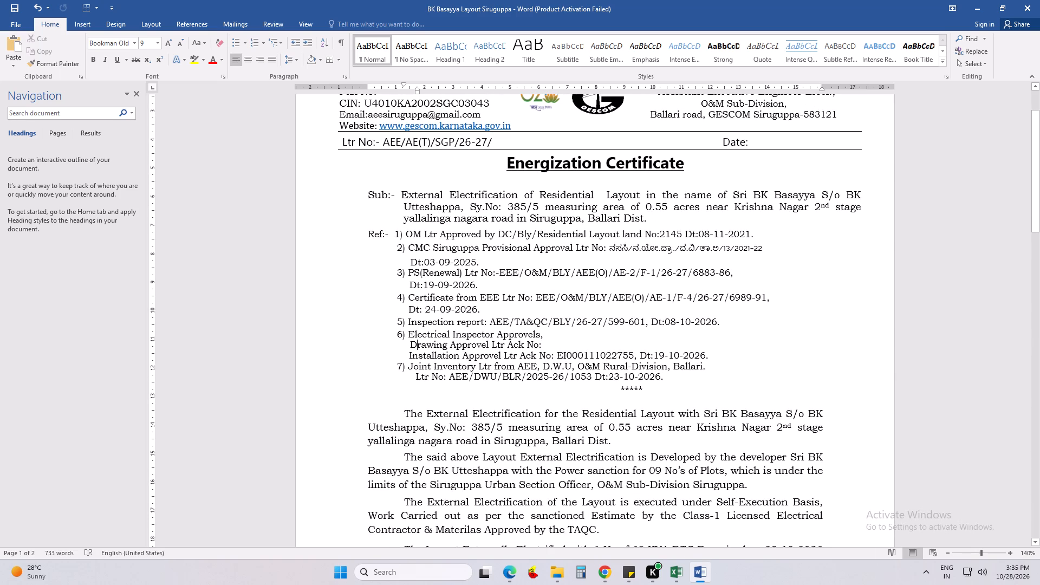
{"action": "key", "text": "Left"}
{"action": "key", "text": "shift+Down"}
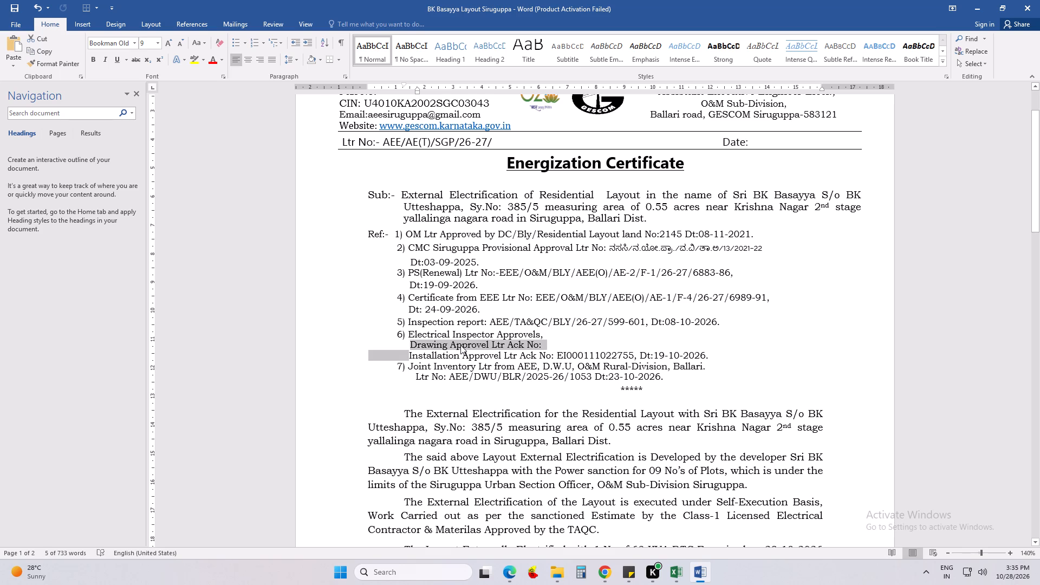
{"action": "key", "text": "Delete"}
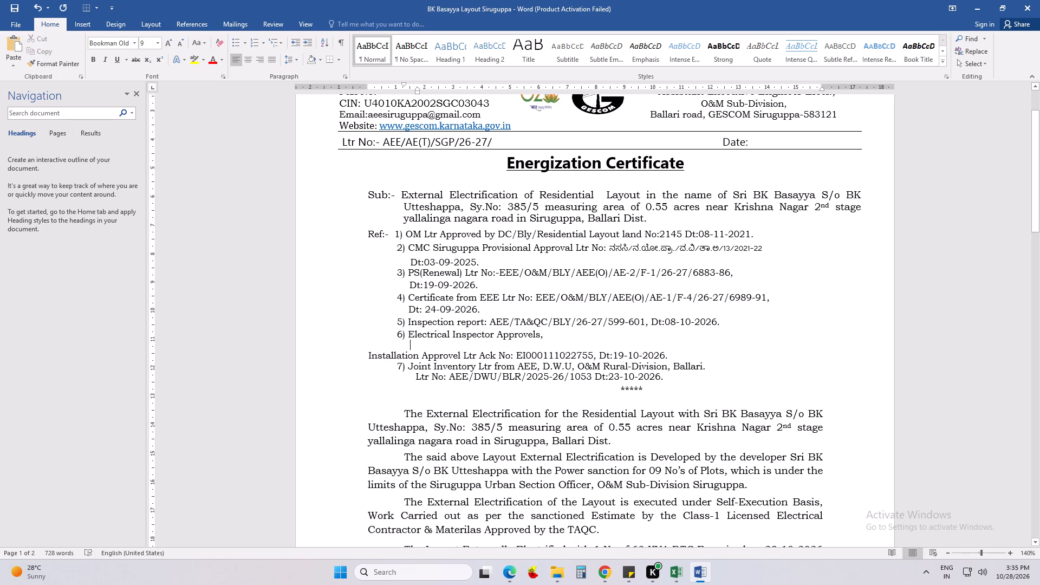
{"action": "key", "text": "ctrl+Delete"}
{"action": "key", "text": "ctrl+s"}
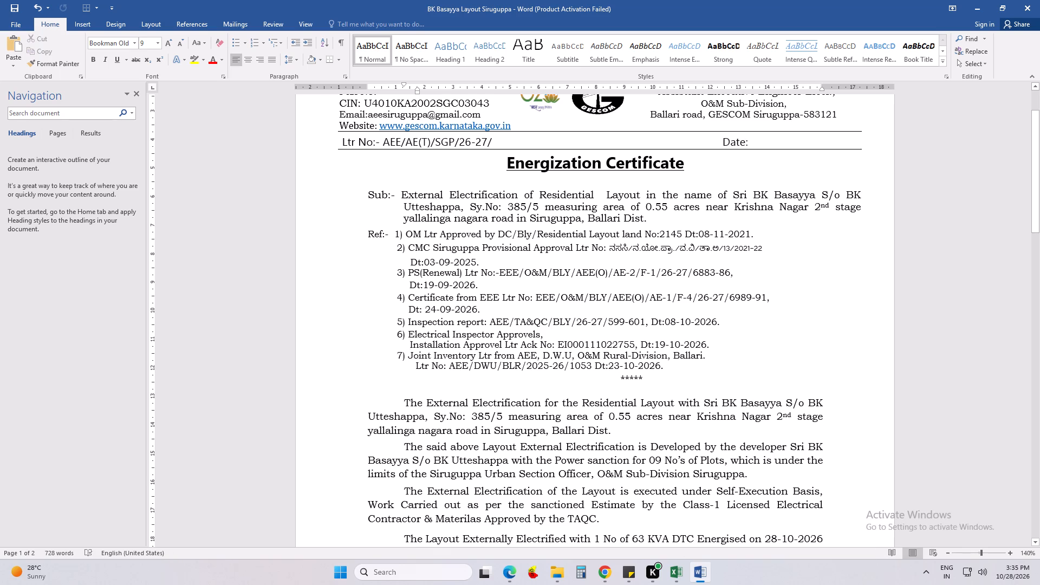
In the first body paragraph, replace "for the" with "of" before "Residential Layout".
{"action": "scroll", "coordinate": [472, 346], "scroll_direction": "down", "scroll_amount": 1}
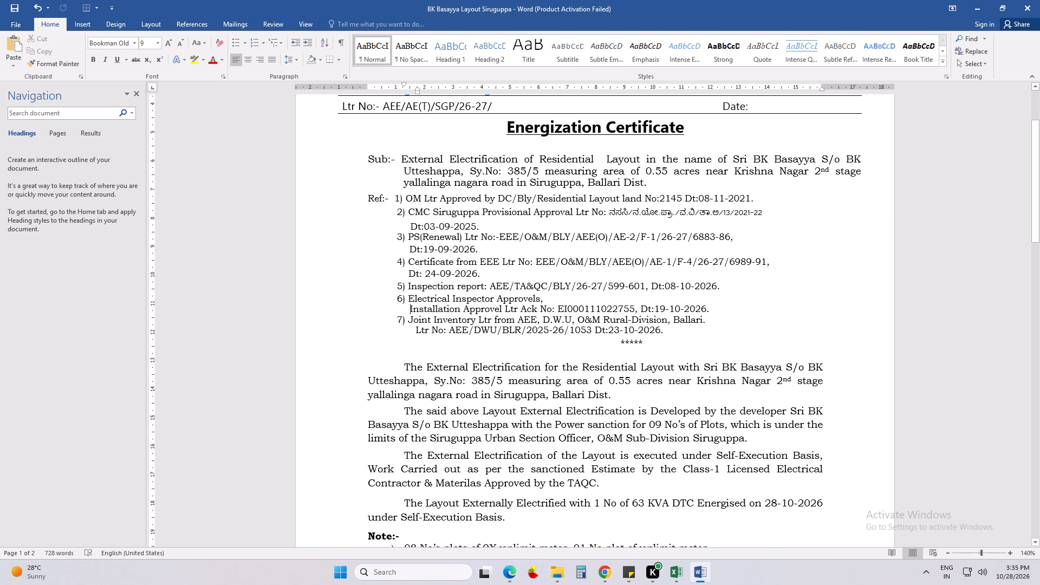
{"action": "left_click", "coordinate": [474, 370]}
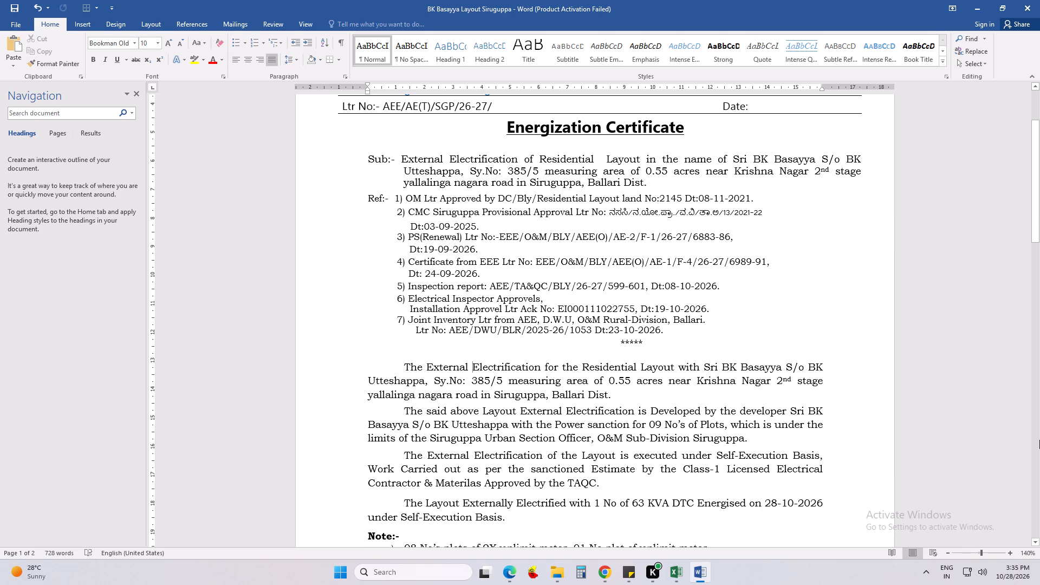
{"action": "key", "text": "Left"}
{"action": "key", "text": "Left"}
{"action": "key", "text": "Right"}
{"action": "key", "text": "Right"}
{"action": "key", "text": "Right"}
{"action": "key", "text": "Right"}
{"action": "key", "text": "Right"}
{"action": "key", "text": "Right"}
{"action": "key", "text": "Right"}
{"action": "key", "text": "Right"}
{"action": "key", "text": "Right"}
{"action": "key", "text": "Right"}
{"action": "key", "text": "Right"}
{"action": "key", "text": "Right"}
{"action": "key", "text": "Right"}
{"action": "key", "text": "Right"}
{"action": "key", "text": "Right"}
{"action": "key", "text": "Right"}
{"action": "key", "text": "Right"}
{"action": "key", "text": "Right"}
{"action": "key", "text": "shift+Right"}
{"action": "key", "text": "shift+Right"}
{"action": "key", "text": "shift+Right"}
{"action": "key", "text": "shift+Right"}
{"action": "key", "text": "shift+Right"}
{"action": "key", "text": "shift+Right"}
{"action": "key", "text": "shift+Right"}
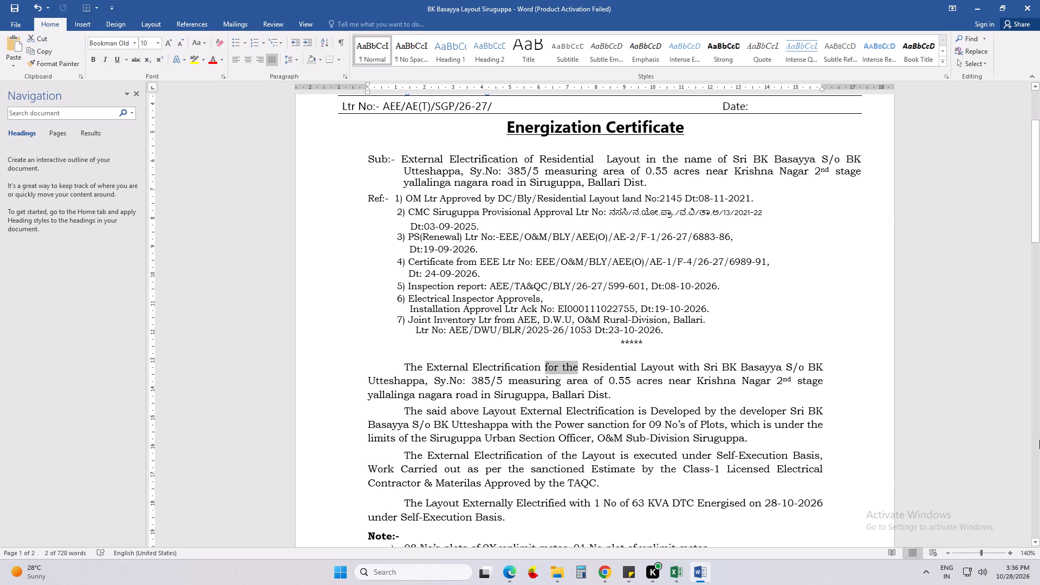
{"action": "type", "text": "of"}
In the first body paragraph, replace "with" after "Residential Layout" with "in the name of" and save the document.
{"action": "key", "text": "Right"}
{"action": "key", "text": "Right"}
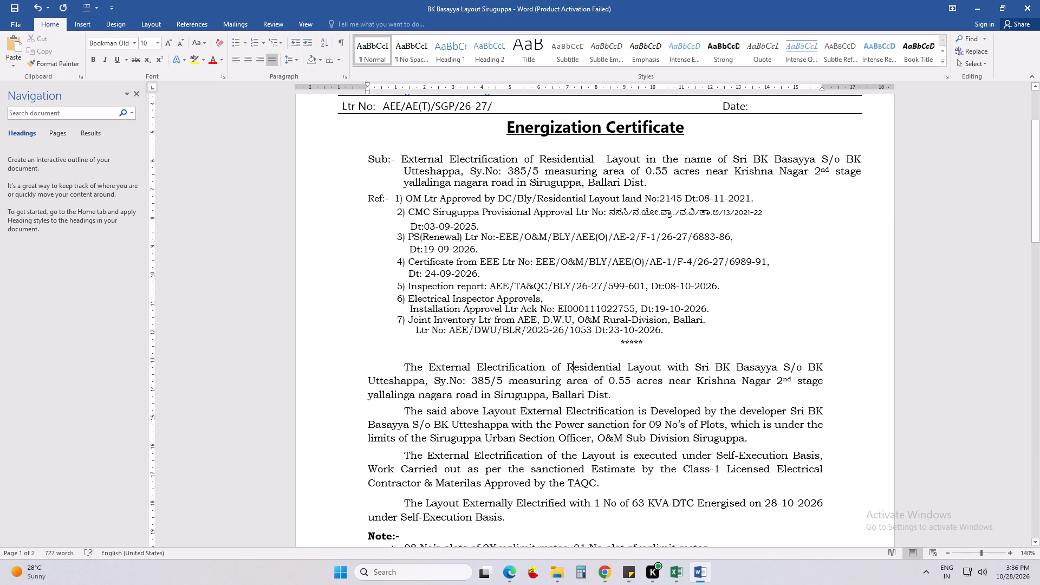
{"action": "key", "text": "Right"}
{"action": "key", "text": "Right"}
{"action": "key", "text": "Right"}
{"action": "key", "text": "Right"}
{"action": "key", "text": "Right"}
{"action": "key", "text": "Right"}
{"action": "key", "text": "Right"}
{"action": "key", "text": "Right"}
{"action": "key", "text": "Right"}
{"action": "key", "text": "Right"}
{"action": "key", "text": "Right"}
{"action": "key", "text": "Right"}
{"action": "key", "text": "Right"}
{"action": "key", "text": "Right"}
{"action": "key", "text": "Right"}
{"action": "key", "text": "Right"}
{"action": "key", "text": "Right"}
{"action": "key", "text": "Right"}
{"action": "key", "text": "Right"}
{"action": "key", "text": "Right"}
{"action": "key", "text": "Right"}
{"action": "key", "text": "Right"}
{"action": "key", "text": "Right"}
{"action": "key", "text": "Left"}
{"action": "key", "text": "shift+Left"}
{"action": "key", "text": "shift+Left"}
{"action": "key", "text": "shift+Left"}
{"action": "key", "text": "shift+Left"}
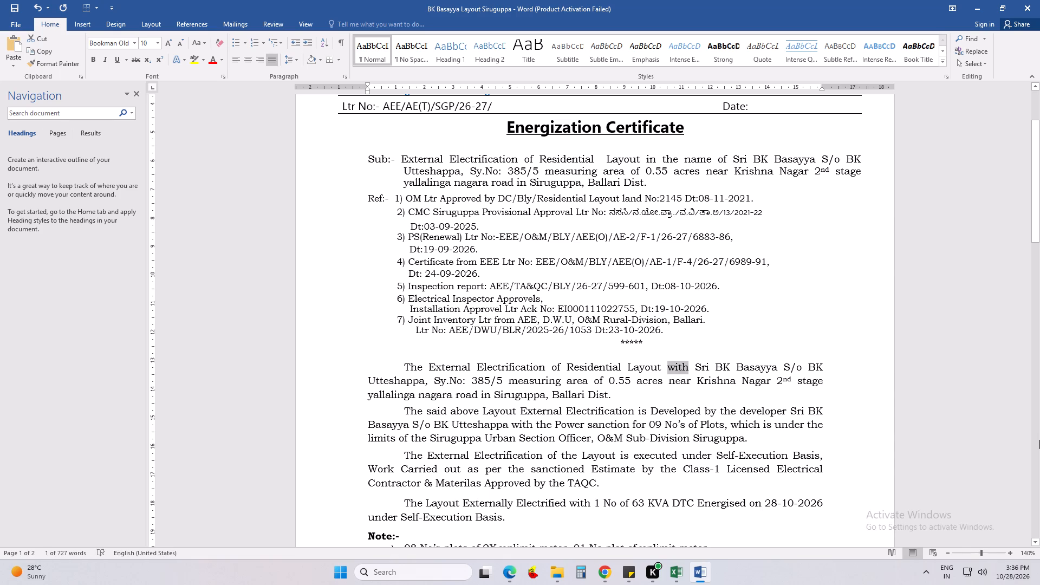
{"action": "type", "text": "in"}
{"action": "key", "text": "space"}
{"action": "type", "text": "the"}
{"action": "key", "text": "space"}
{"action": "type", "text": "name of"}
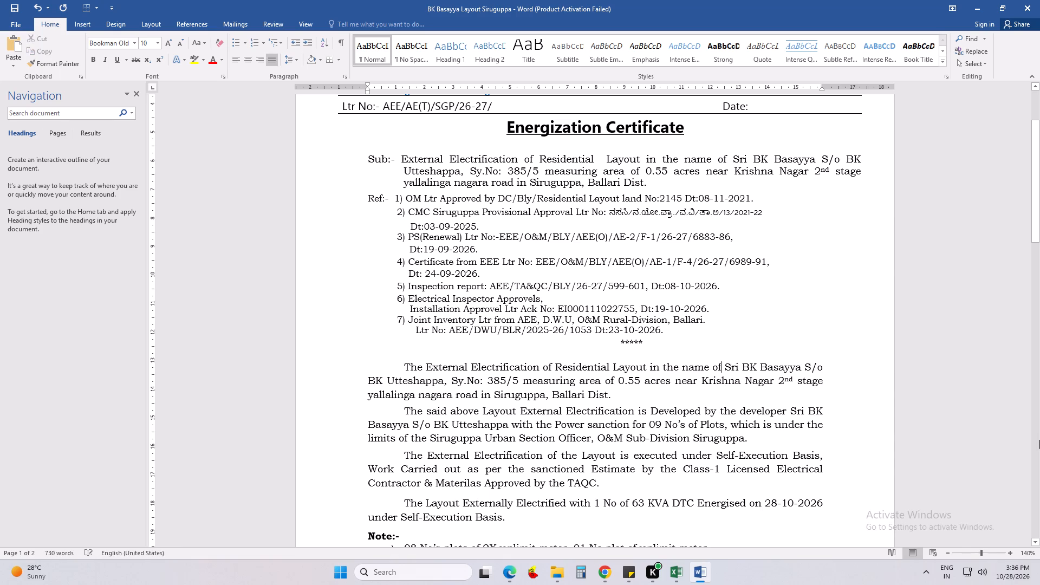
{"action": "key", "text": "ctrl+s"}
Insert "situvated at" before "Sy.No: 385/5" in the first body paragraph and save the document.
{"action": "key", "text": "Down"}
{"action": "key", "text": "Left"}
{"action": "key", "text": "Down"}
{"action": "left_click", "coordinate": [451, 381]}
{"action": "type", "text": "situ"}
{"action": "type", "text": "vted"}
{"action": "key", "text": "BackSpace"}
{"action": "key", "text": "BackSpace"}
{"action": "key", "text": "BackSpace"}
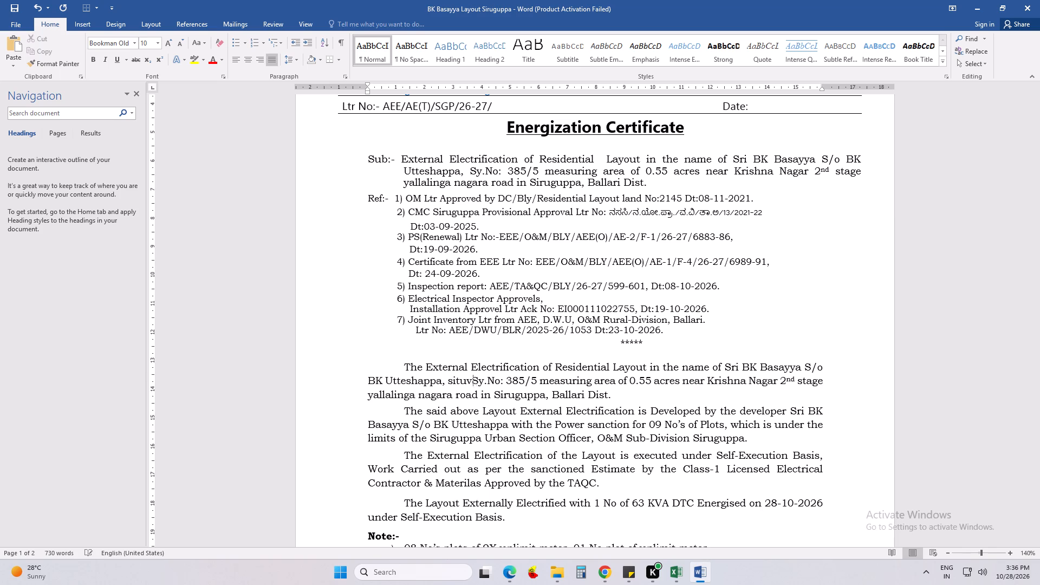
{"action": "type", "text": "ated"}
{"action": "key", "text": "space"}
{"action": "type", "text": "at"}
{"action": "key", "text": "space"}
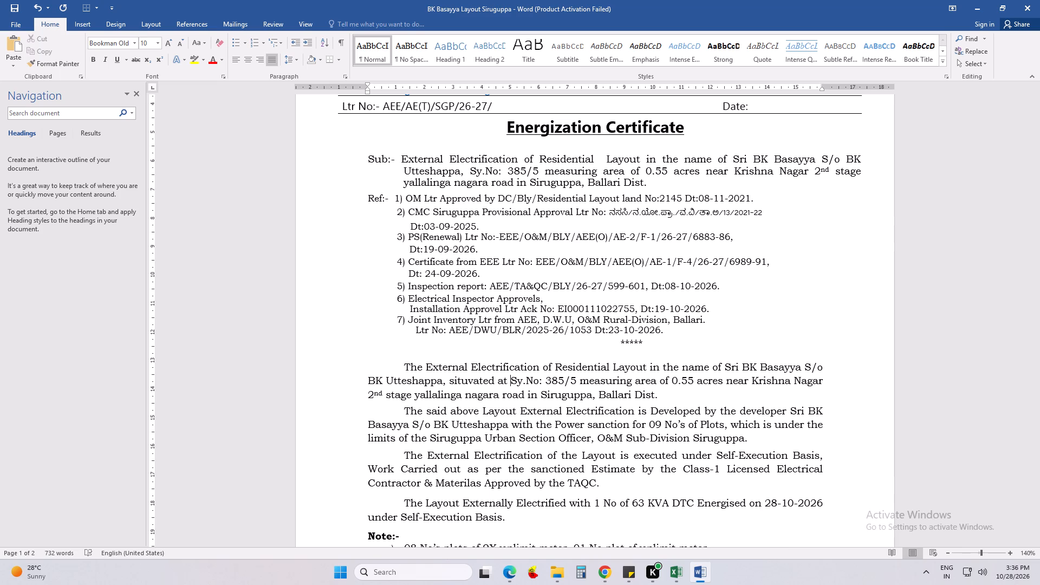
{"action": "key", "text": "ctrl+s"}
At the end of the first body paragraph, replace ", Ballari Dist" after "Siruguppa" with "Urban section".
{"action": "key", "text": "Right"}
{"action": "key", "text": "Right"}
{"action": "key", "text": "Down"}
{"action": "key", "text": "Right"}
{"action": "key", "text": "Right"}
{"action": "key", "text": "Right"}
{"action": "key", "text": "Right"}
{"action": "key", "text": "Right"}
{"action": "key", "text": "Right"}
{"action": "key", "text": "Right"}
{"action": "key", "text": "Right"}
{"action": "key", "text": "Right"}
{"action": "key", "text": "Right"}
{"action": "key", "text": "Right"}
{"action": "key", "text": "Right"}
{"action": "key", "text": "Right"}
{"action": "key", "text": "Right"}
{"action": "key", "text": "Left"}
{"action": "key", "text": "shift+Right"}
{"action": "key", "text": "shift+Right"}
{"action": "key", "text": "shift+Right"}
{"action": "key", "text": "shift+Right"}
{"action": "key", "text": "shift+Right"}
{"action": "key", "text": "shift+Right"}
{"action": "key", "text": "shift+Right"}
{"action": "key", "text": "shift+Right"}
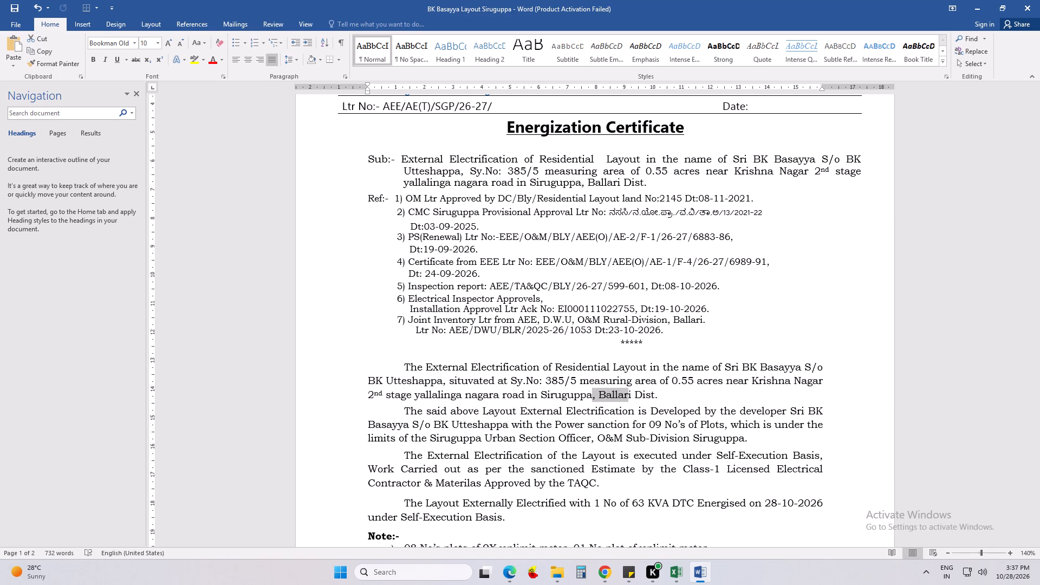
{"action": "key", "text": "shift+Right"}
{"action": "key", "text": "shift+Right"}
{"action": "key", "text": "shift+Right"}
{"action": "key", "text": "shift+Right"}
{"action": "key", "text": "shift+Right"}
{"action": "key", "text": "shift+Right"}
{"action": "key", "text": "Delete"}
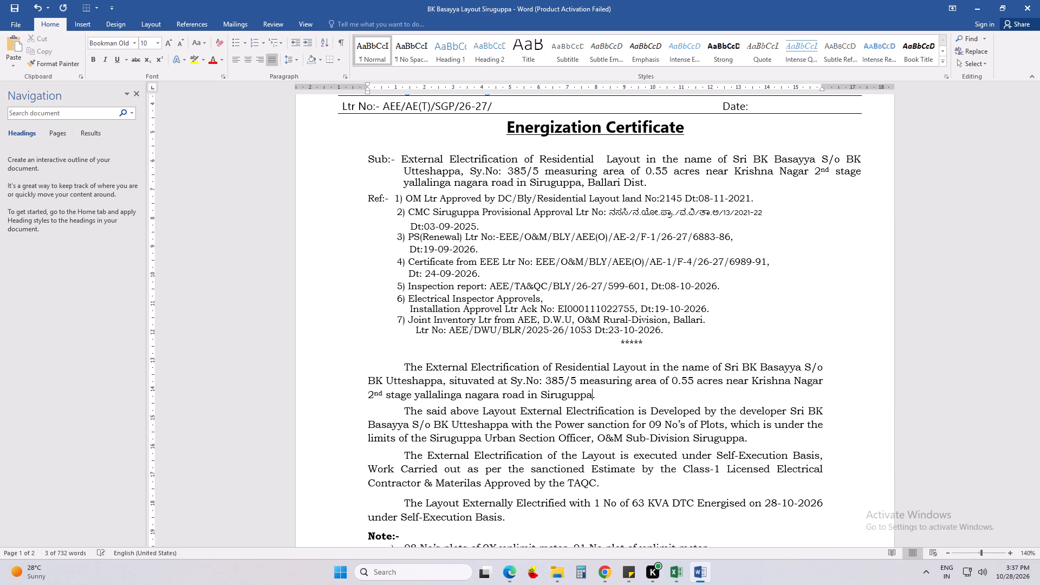
{"action": "key", "text": "space"}
{"action": "type", "text": "Ur"}
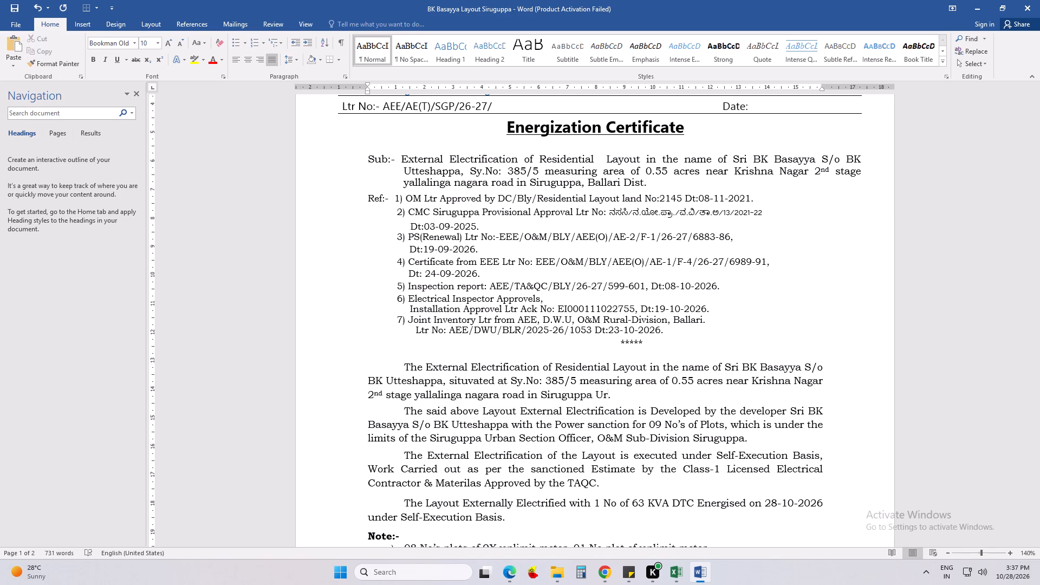
{"action": "type", "text": "ban sec"}
{"action": "key", "text": "t"}
{"action": "key", "text": "o"}
{"action": "key", "text": "BackSpace"}
{"action": "type", "text": "ion"}
{"action": "key", "text": "space"}
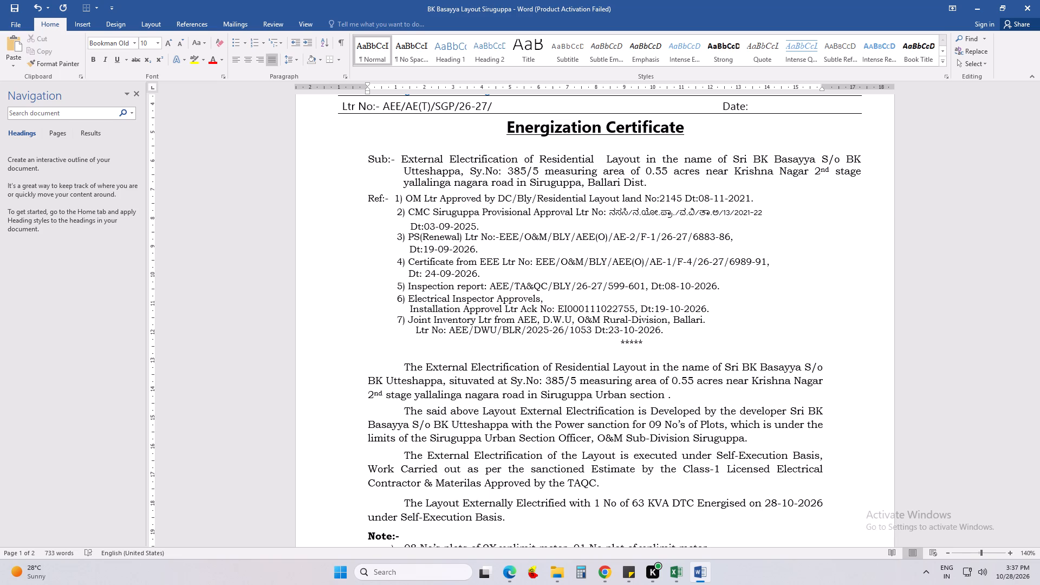
Remove the full stop after "Urban section" and continue the sentence with "is complited with all respect".
{"action": "key", "text": "shift+Right"}
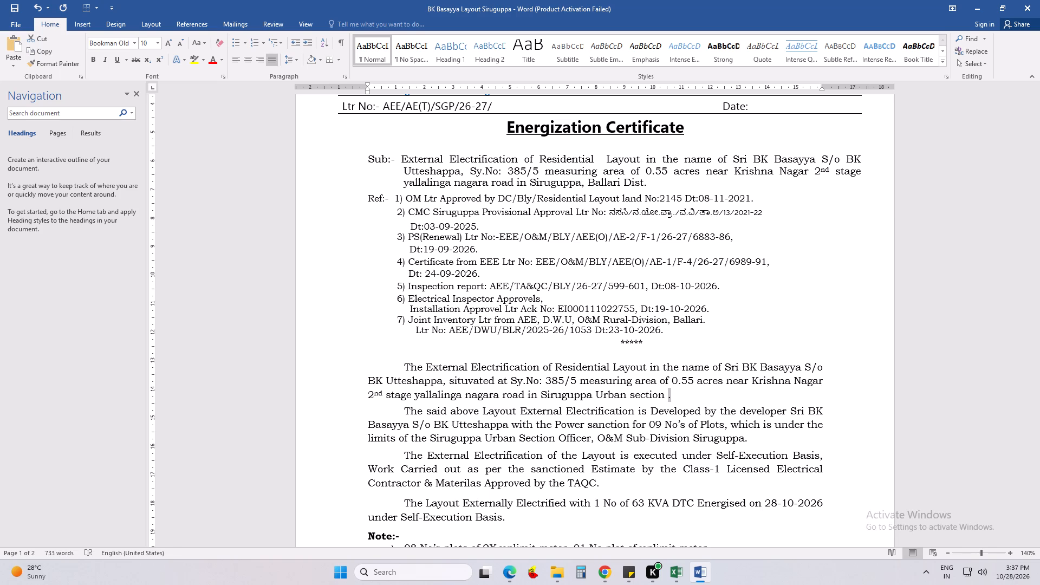
{"action": "key", "text": "Delete"}
{"action": "key", "text": "BackSpace"}
{"action": "key", "text": "space"}
{"action": "type", "text": "is co"}
{"action": "type", "text": "mpi"}
{"action": "key", "text": "BackSpace"}
{"action": "type", "text": "lited"}
{"action": "key", "text": "space"}
{"action": "type", "text": "withh"}
{"action": "key", "text": "BackSpace"}
{"action": "key", "text": "space"}
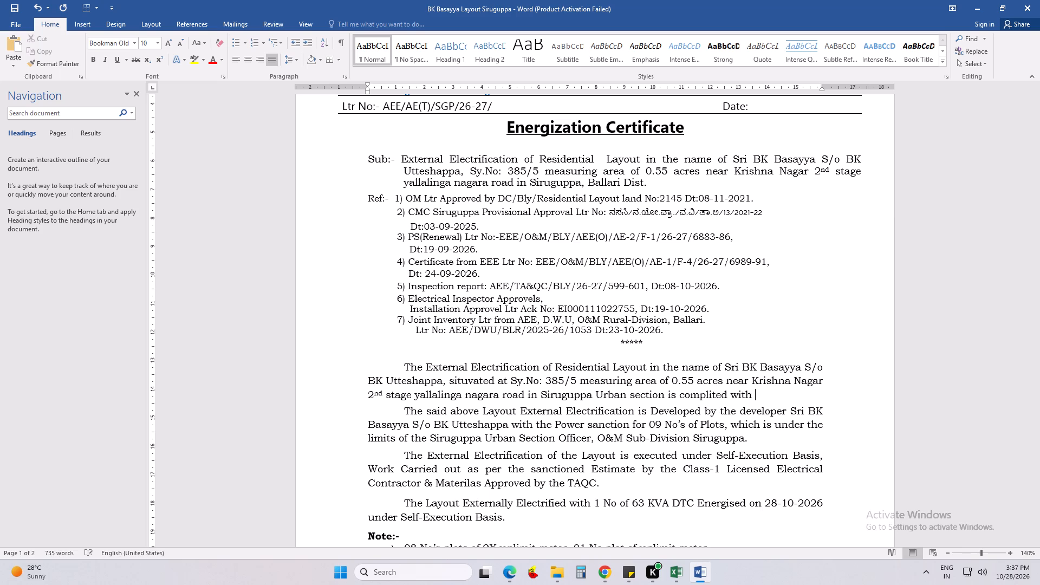
{"action": "type", "text": "all respect"}
{"action": "key", "text": "space"}
Continue the end of the first body paragraph, after "with all respect", with "with 01 No of 63 KVA DTC".
{"action": "type", "text": "with 01"}
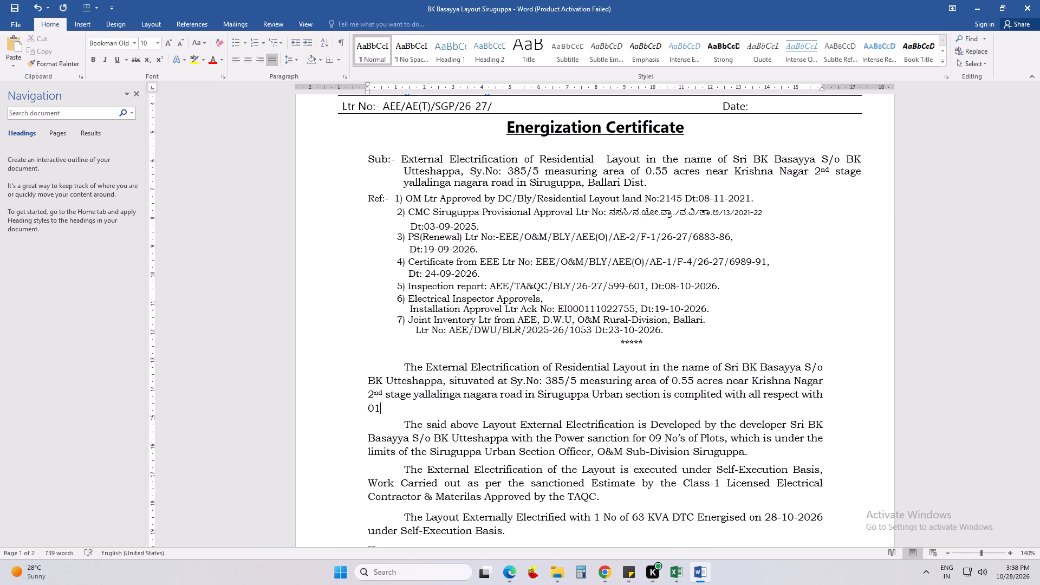
{"action": "key", "text": "space"}
{"action": "type", "text": "No od"}
{"action": "key", "text": "BackSpace"}
{"action": "type", "text": "s"}
{"action": "key", "text": "space"}
{"action": "key", "text": "BackSpace"}
{"action": "key", "text": "BackSpace"}
{"action": "key", "text": "space"}
{"action": "key", "text": "BackSpace"}
{"action": "type", "text": "f"}
{"action": "key", "text": "space"}
{"action": "type", "text": "63"}
{"action": "key", "text": "space"}
{"action": "type", "text": "KVA"}
{"action": "key", "text": "space"}
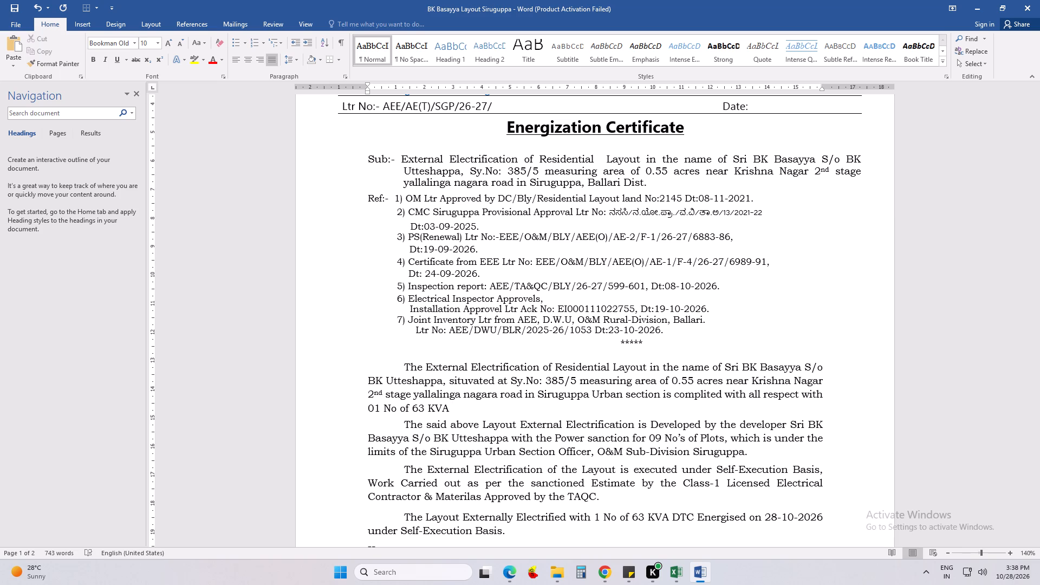
{"action": "type", "text": "DTC"}
Finish the first body paragraph with ". And the same is energized on 28-10-2026." and save the document.
{"action": "type", "text": ". And"}
{"action": "key", "text": "space"}
{"action": "type", "text": "the same is"}
{"action": "key", "text": "space"}
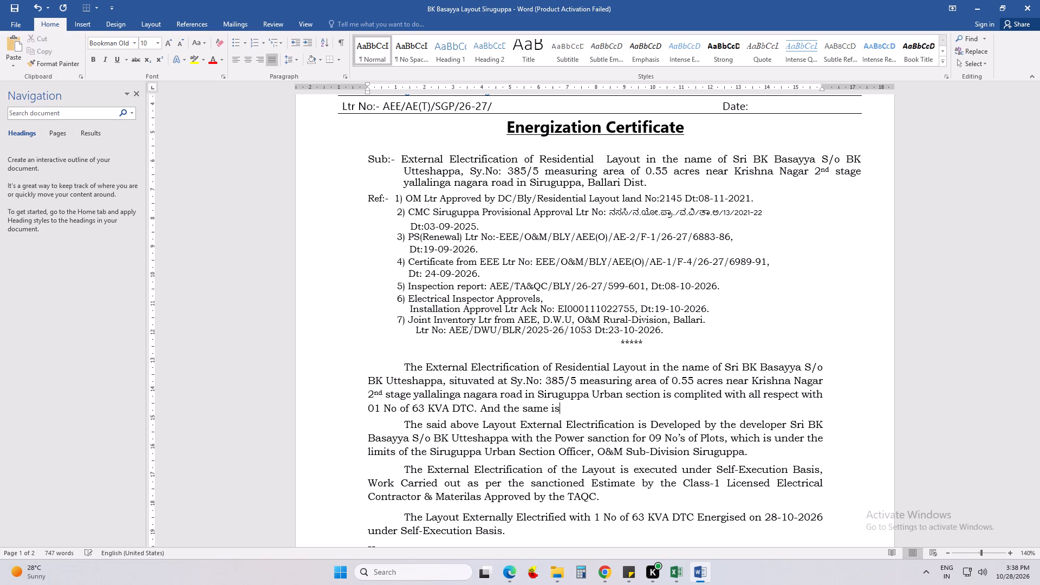
{"action": "type", "text": "ene"}
{"action": "type", "text": "rg"}
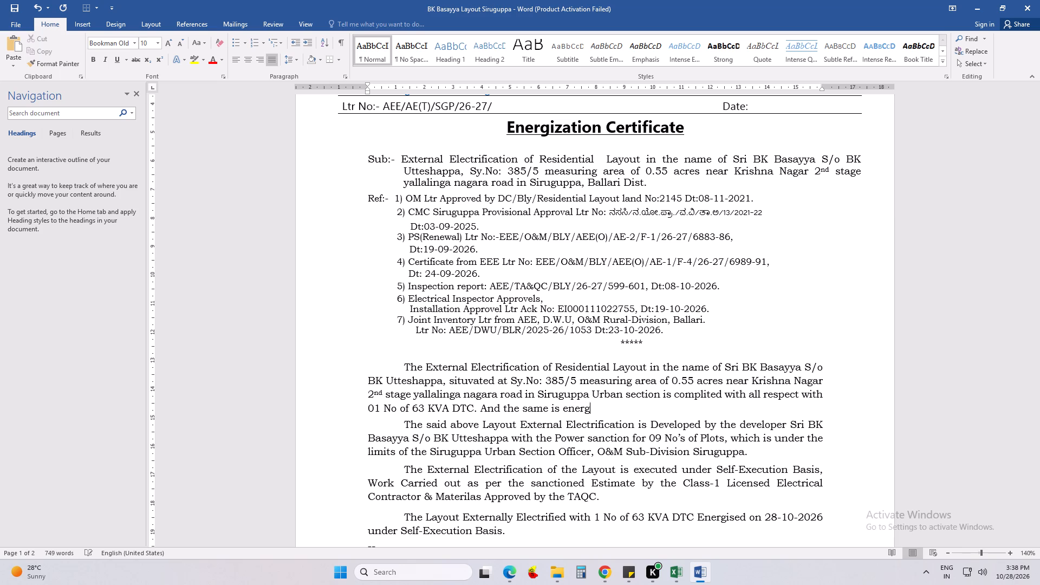
{"action": "key", "text": "i"}
{"action": "type", "text": "zed"}
{"action": "key", "text": "space"}
{"action": "type", "text": "oo"}
{"action": "key", "text": "BackSpace"}
{"action": "type", "text": "n 28-10-2026"}
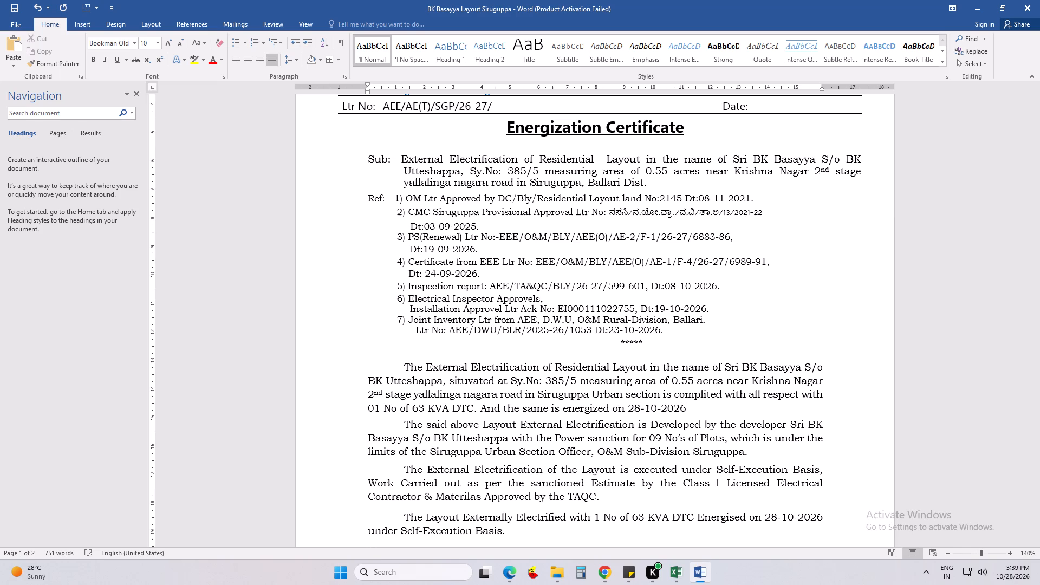
{"action": "key", "text": "period"}
{"action": "key", "text": "ctrl+s"}
Delete the three body paragraphs between the first body paragraph and the "Note:-" heading, and save the document.
{"action": "key", "text": "ctrl+shift+Down"}
{"action": "key", "text": "ctrl+shift+Down"}
{"action": "key", "text": "ctrl+shift+Down"}
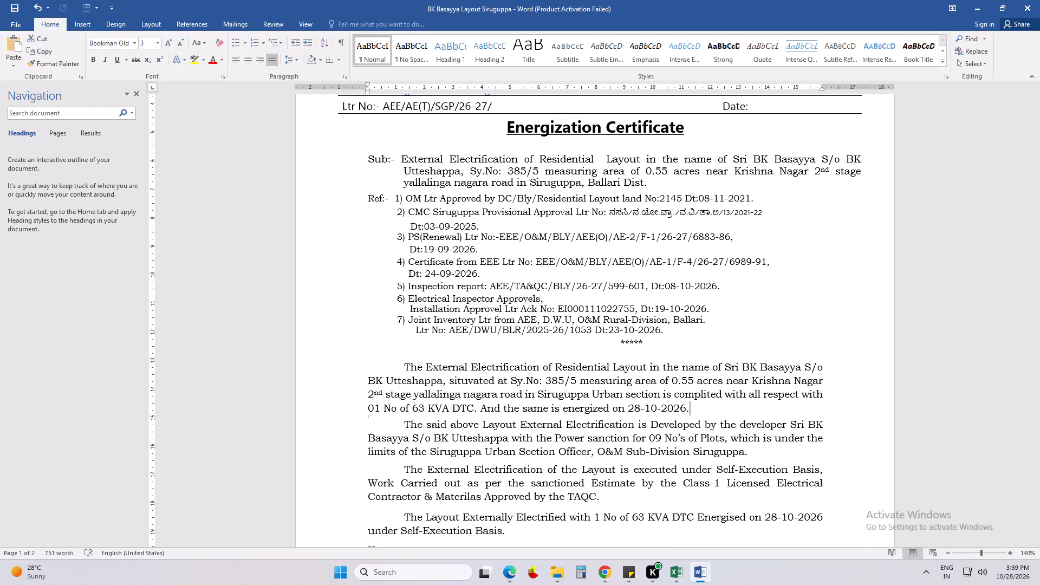
{"action": "key", "text": "ctrl+shift+Down"}
{"action": "key", "text": "ctrl+shift+Down"}
{"action": "key", "text": "ctrl+shift+Down"}
{"action": "key", "text": "ctrl+shift+Down"}
{"action": "key", "text": "ctrl+shift+Down"}
{"action": "key", "text": "ctrl+shift+Down"}
{"action": "key", "text": "ctrl+shift+Down"}
{"action": "key", "text": "ctrl+shift+Down"}
{"action": "key", "text": "ctrl+shift+Down"}
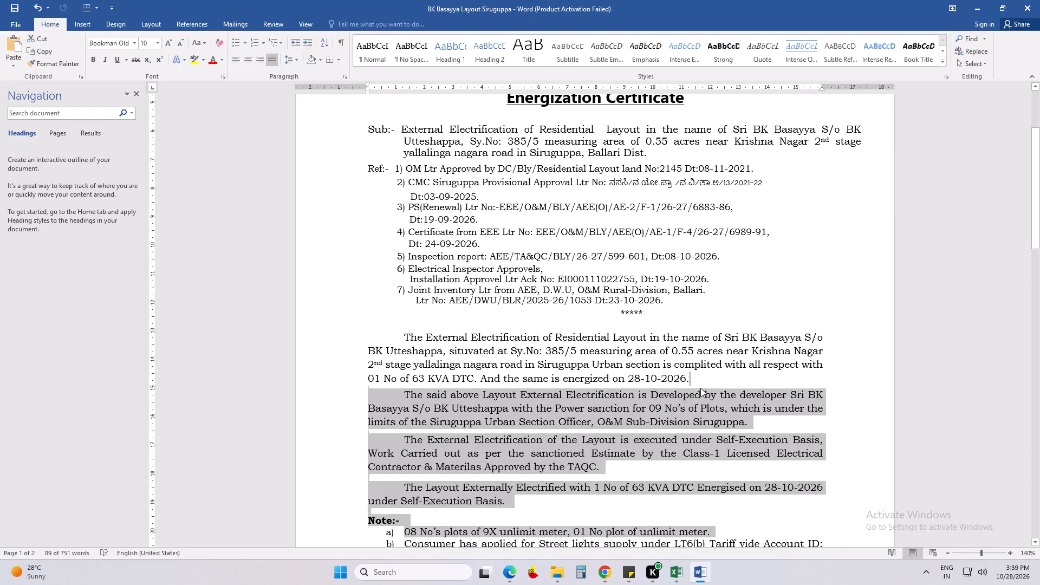
{"action": "key", "text": "ctrl+shift+Up"}
{"action": "key", "text": "ctrl+shift+Up"}
{"action": "key", "text": "Delete"}
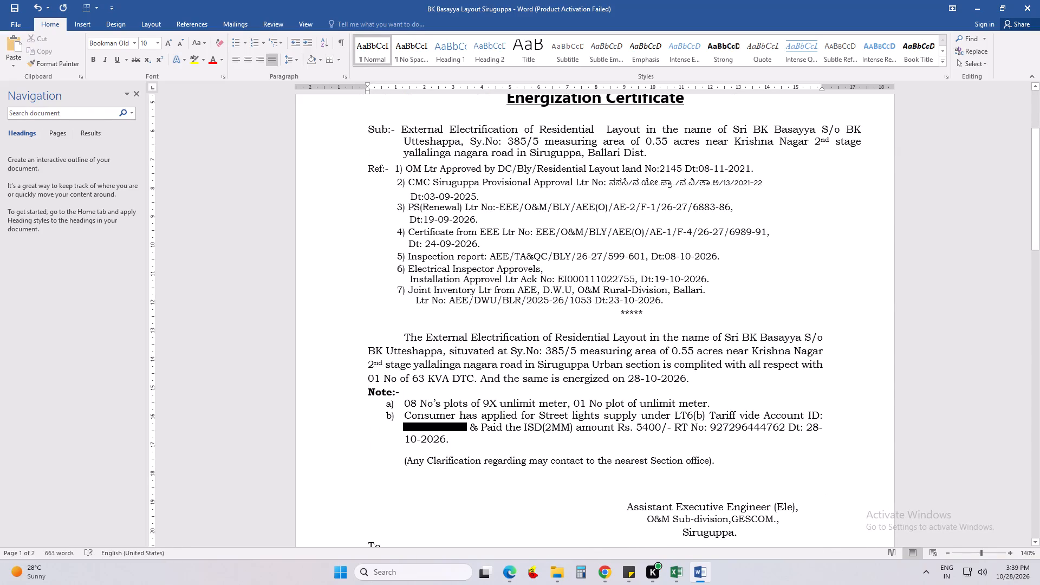
{"action": "key", "text": "ctrl+s"}
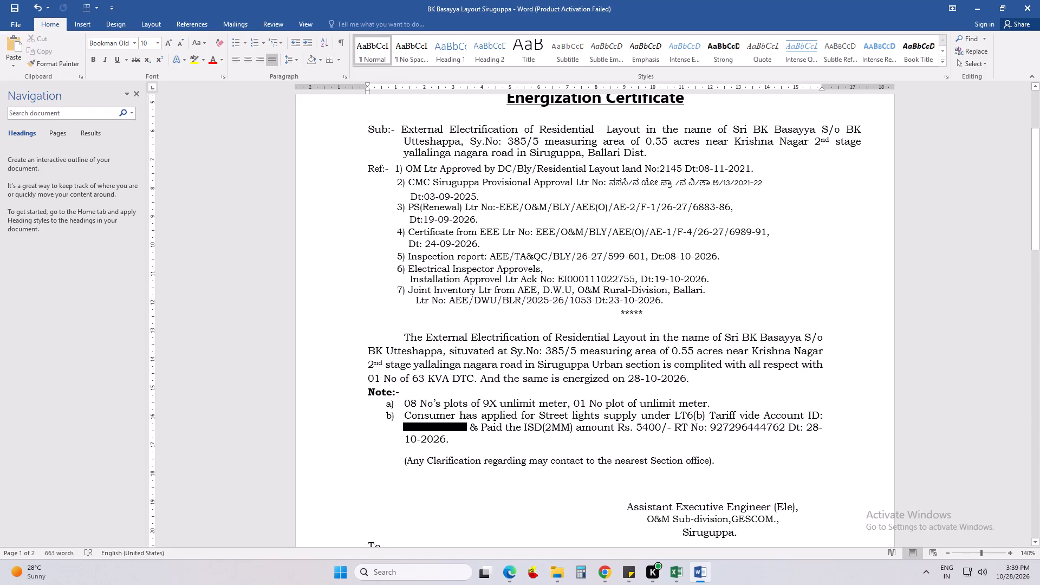
Insert a blank line between the first body paragraph and the "Note:-" heading, and save the document.
{"action": "key", "text": "period"}
{"action": "left_click", "coordinate": [755, 381]}
{"action": "key", "text": "BackSpace"}
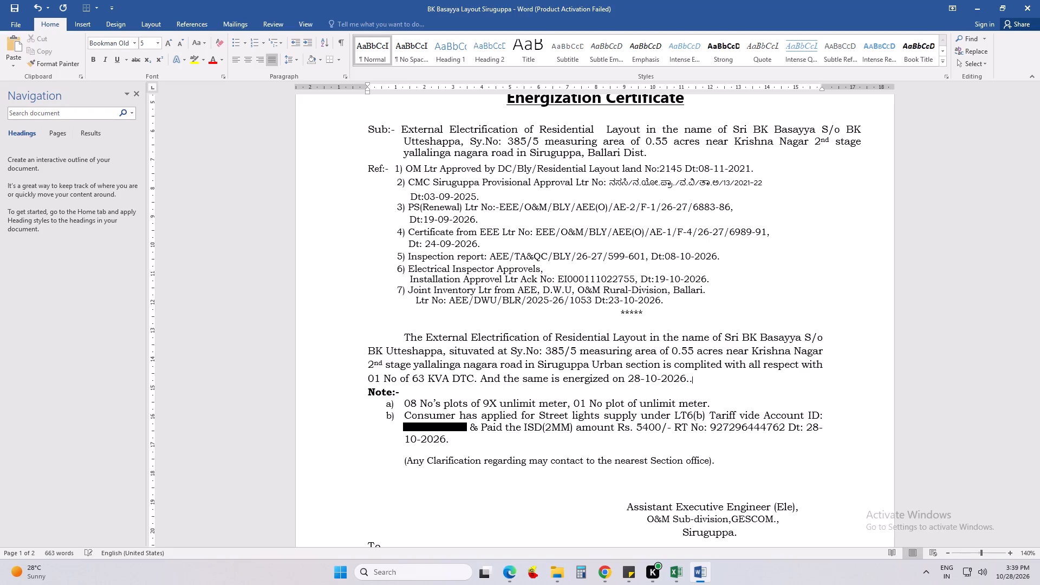
{"action": "key", "text": "BackSpace"}
{"action": "key", "text": "Return"}
{"action": "key", "text": "ctrl+s"}
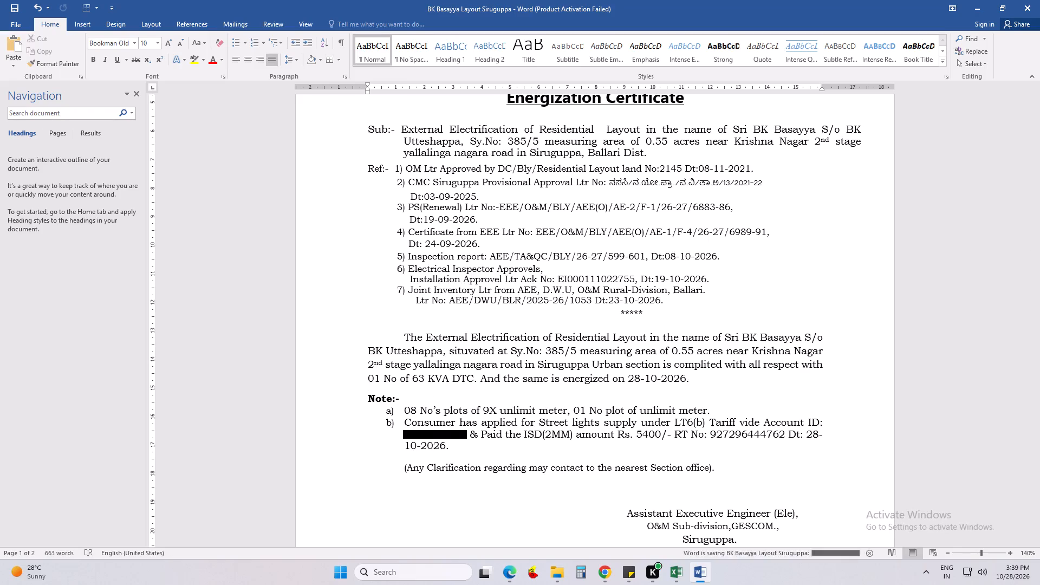
Insert an empty item a) at the top of the lettered list under "Note:-".
{"action": "key", "text": "Down"}
{"action": "key", "text": "Right"}
{"action": "key", "text": "Right"}
{"action": "key", "text": "Right"}
{"action": "key", "text": "Right"}
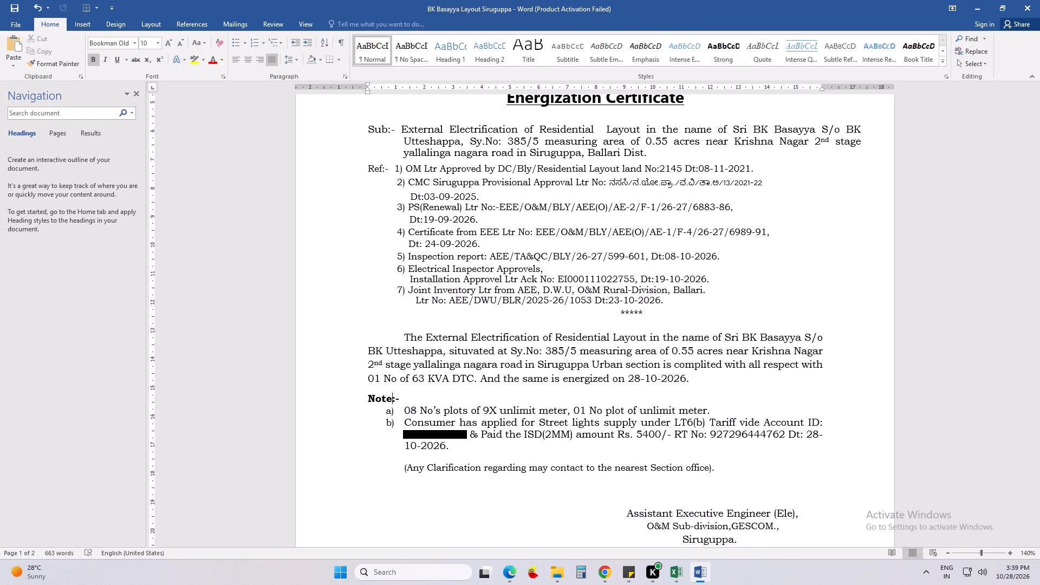
{"action": "key", "text": "Down"}
{"action": "key", "text": "Return"}
{"action": "key", "text": "Up"}
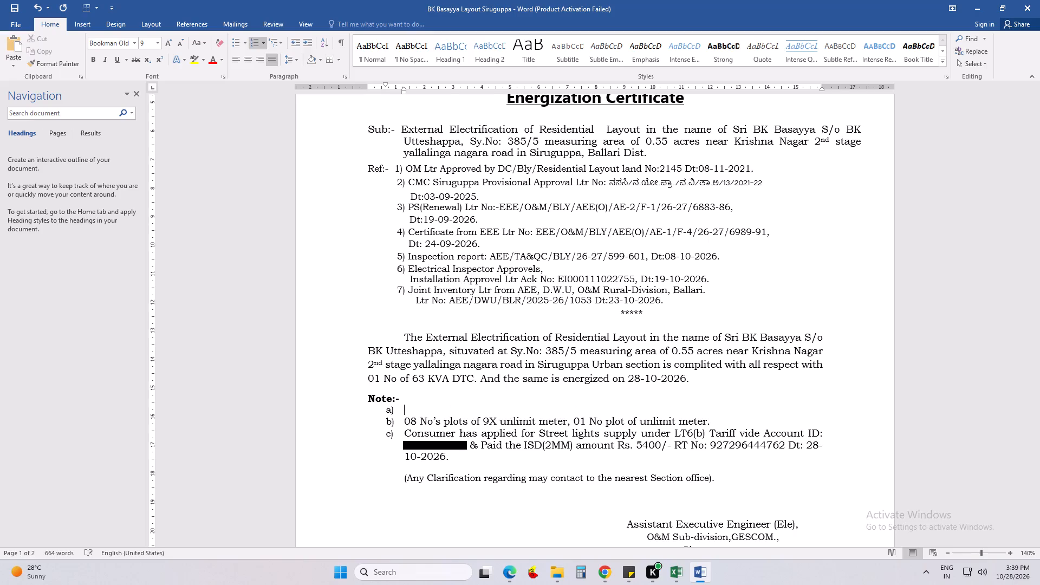
Begin item a) of the Note list with "The above work is carried out".
{"action": "type", "text": "Te"}
{"action": "key", "text": "BackSpace"}
{"action": "type", "text": "he"}
{"action": "key", "text": "space"}
{"action": "type", "text": "above"}
{"action": "key", "text": "space"}
{"action": "type", "text": "work is"}
{"action": "key", "text": "space"}
{"action": "key", "text": "a"}
{"action": "key", "text": "BackSpace"}
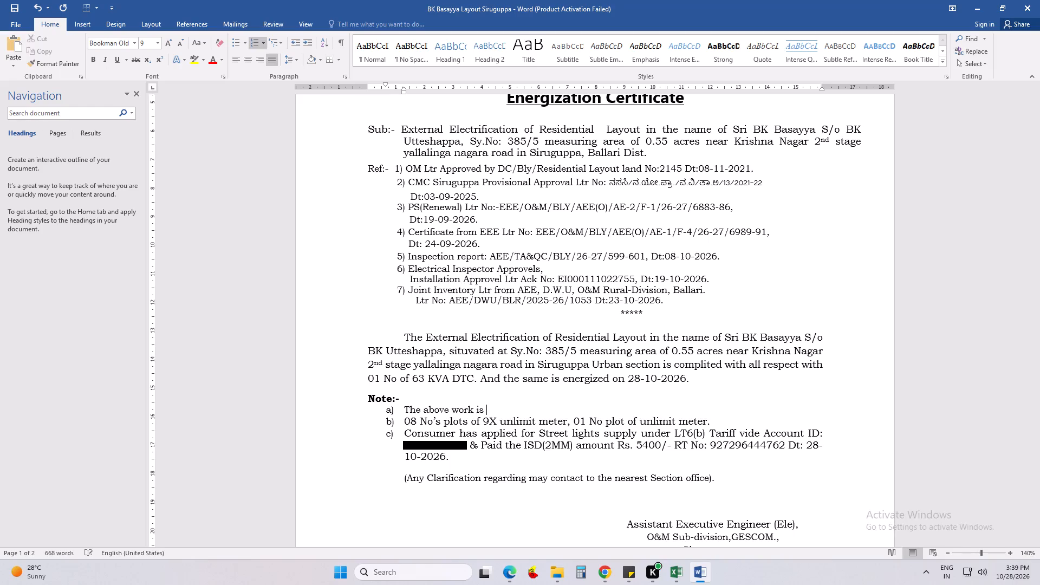
{"action": "type", "text": "carried out"}
{"action": "key", "text": "space"}
Continue item a) of the Note list with "by the Owner".
{"action": "type", "text": "by the"}
{"action": "key", "text": "space"}
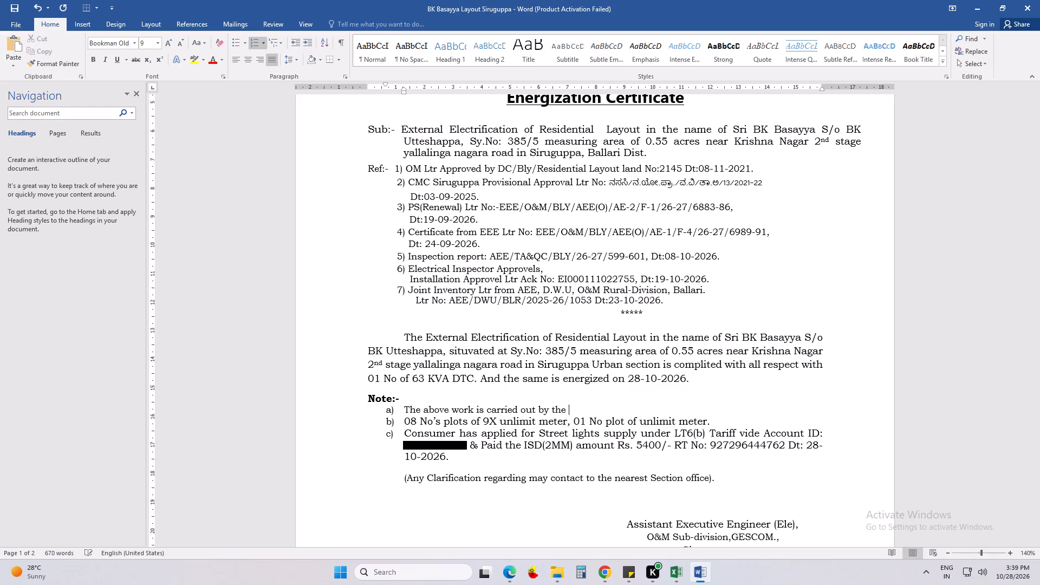
{"action": "key", "text": "shift+o"}
{"action": "type", "text": "we"}
{"action": "key", "text": "BackSpace"}
{"action": "type", "text": "ner"}
{"action": "key", "text": "space"}
{"action": "key", "text": "o"}
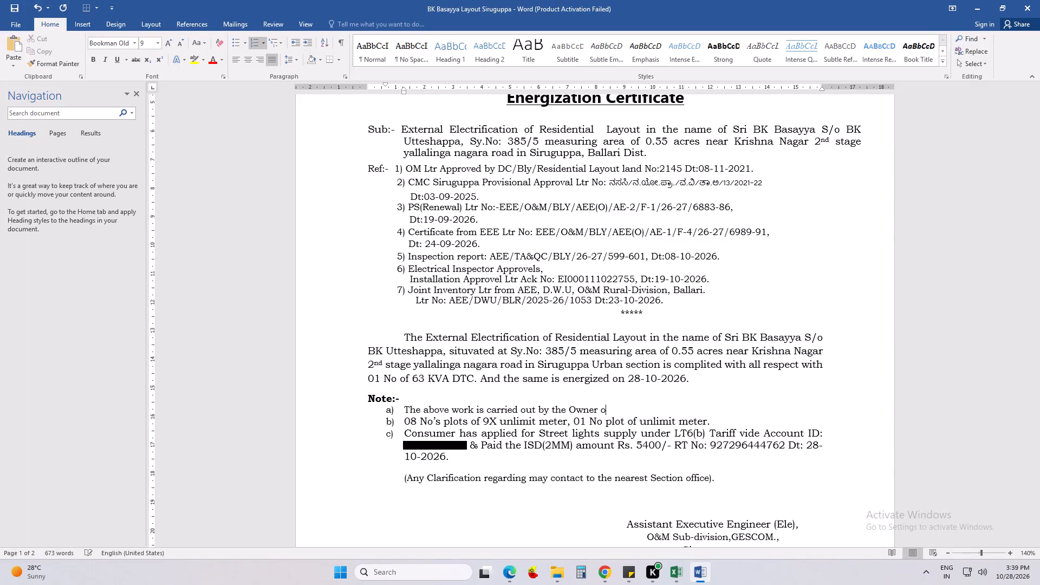
{"action": "key", "text": "BackSpace"}
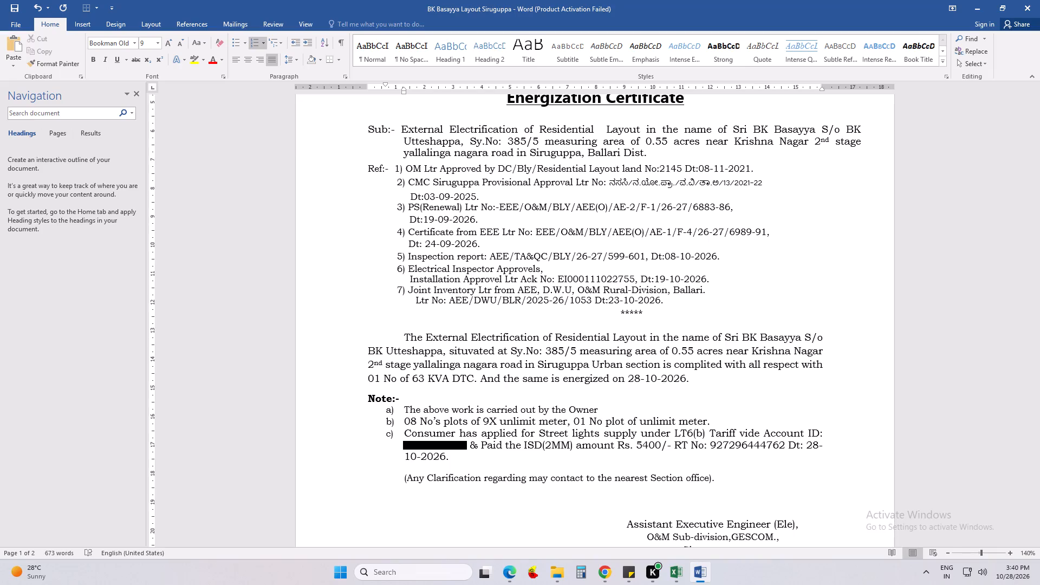
Finish item a) of the Note list with "under Self-exicution scheem.".
{"action": "type", "text": "under Self"}
{"action": "type", "text": "-ex"}
{"action": "key", "text": "i"}
{"action": "type", "text": "cution"}
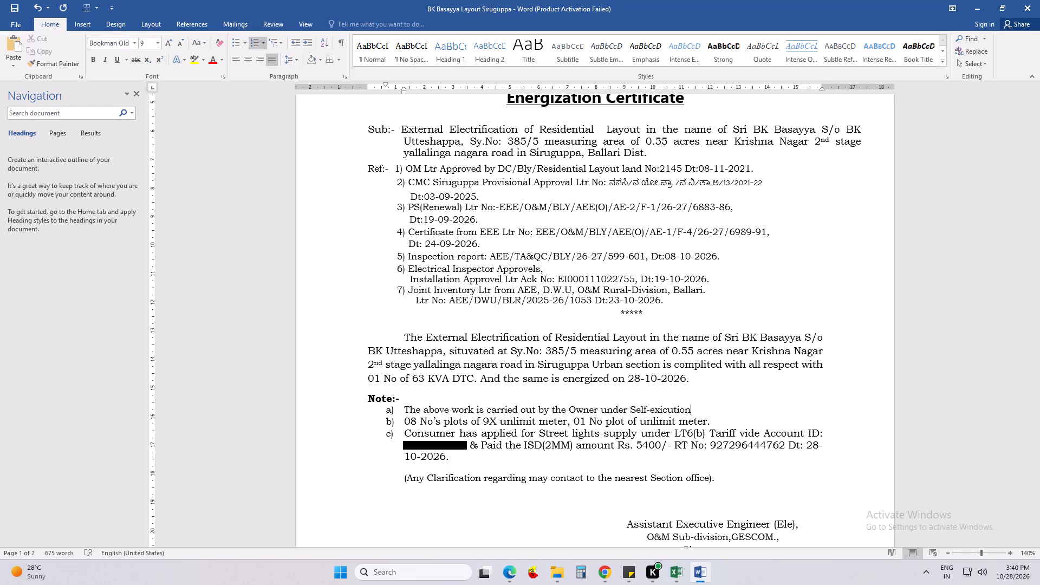
{"action": "key", "text": "space"}
{"action": "type", "text": "schem"}
{"action": "key", "text": "BackSpace"}
{"action": "key", "text": "e"}
{"action": "type", "text": "m."}
Correct the spelling at the end of item a) to "Self-execution scheme." and save the document.
{"action": "key", "text": "BackSpace"}
{"action": "key", "text": "BackSpace"}
{"action": "key", "text": "BackSpace"}
{"action": "key", "text": "BackSpace"}
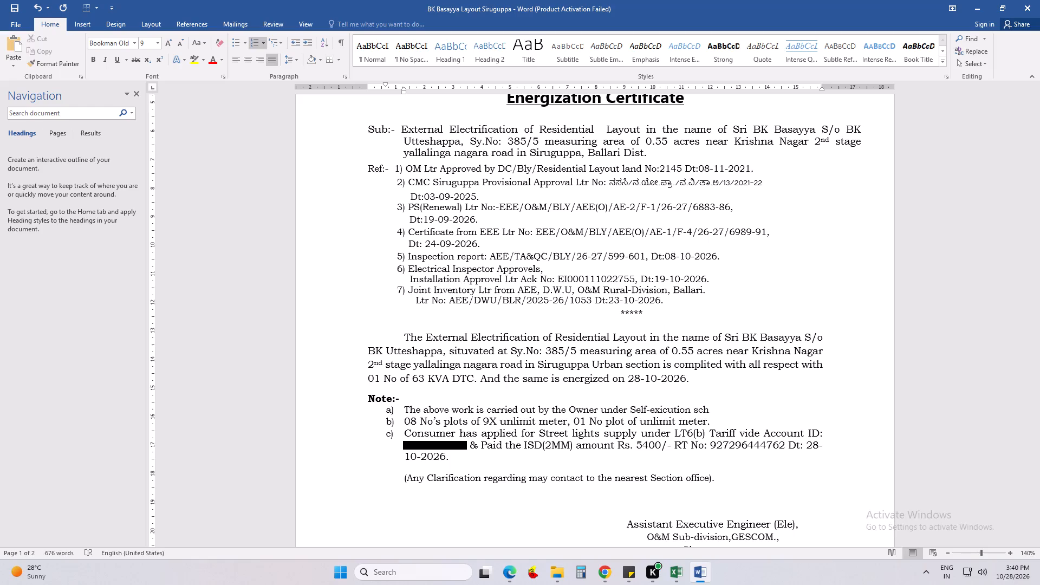
{"action": "key", "text": "Left"}
{"action": "key", "text": "Left"}
{"action": "key", "text": "Left"}
{"action": "key", "text": "Left"}
{"action": "key", "text": "Left"}
{"action": "key", "text": "Left"}
{"action": "key", "text": "Left"}
{"action": "key", "text": "Left"}
{"action": "key", "text": "Left"}
{"action": "key", "text": "Left"}
{"action": "key", "text": "BackSpace"}
{"action": "key", "text": "e"}
{"action": "key", "text": "Right"}
{"action": "key", "text": "Right"}
{"action": "key", "text": "Right"}
{"action": "key", "text": "Right"}
{"action": "key", "text": "Right"}
{"action": "key", "text": "Right"}
{"action": "key", "text": "Right"}
{"action": "key", "text": "Right"}
{"action": "key", "text": "Right"}
{"action": "key", "text": "Right"}
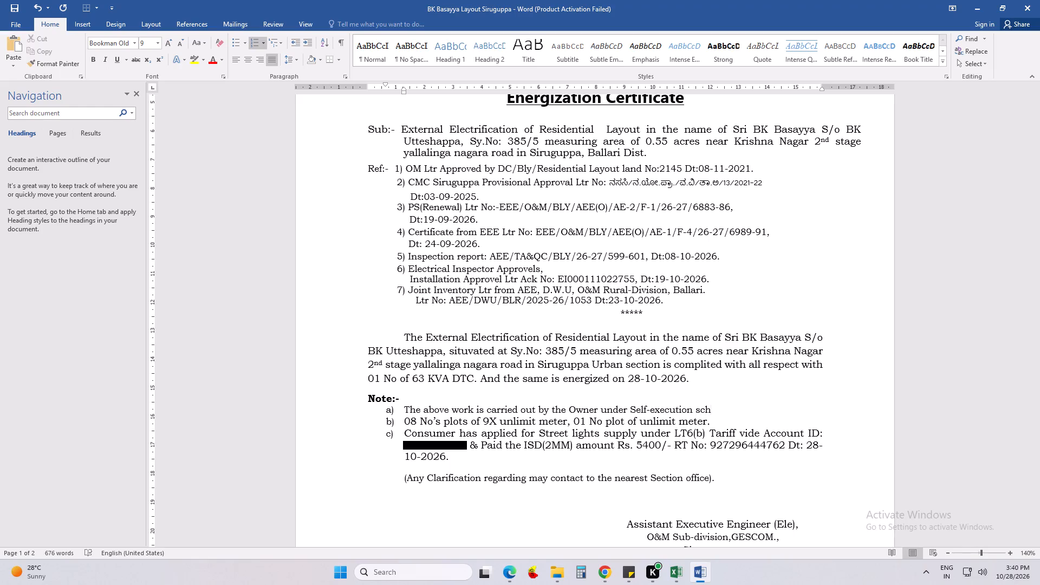
{"action": "type", "text": "eme."}
{"action": "key", "text": "ctrl+s"}
Delete the plot and meter text of item b) in the Note list, keeping only its closing full stop.
{"action": "key", "text": "Down"}
{"action": "key", "text": "Left"}
{"action": "key", "text": "Left"}
{"action": "key", "text": "Left"}
{"action": "key", "text": "Left"}
{"action": "key", "text": "Left"}
{"action": "key", "text": "Left"}
{"action": "key", "text": "Left"}
{"action": "key", "text": "Left"}
{"action": "key", "text": "Left"}
{"action": "key", "text": "Left"}
{"action": "key", "text": "Left"}
{"action": "key", "text": "Left"}
{"action": "key", "text": "Left"}
{"action": "key", "text": "Left"}
{"action": "key", "text": "Left"}
{"action": "key", "text": "Left"}
{"action": "key", "text": "Left"}
{"action": "key", "text": "Left"}
{"action": "key", "text": "Left"}
{"action": "key", "text": "Left"}
{"action": "key", "text": "Right"}
{"action": "key", "text": "Right"}
{"action": "key", "text": "Right"}
{"action": "key", "text": "Left"}
{"action": "key", "text": "Right"}
{"action": "key", "text": "Right"}
{"action": "key", "text": "Right"}
{"action": "key", "text": "Right"}
{"action": "key", "text": "Right"}
{"action": "key", "text": "Right"}
{"action": "key", "text": "Right"}
{"action": "key", "text": "Right"}
{"action": "key", "text": "Right"}
{"action": "key", "text": "Right"}
{"action": "key", "text": "Right"}
{"action": "key", "text": "Right"}
{"action": "key", "text": "Right"}
{"action": "key", "text": "Right"}
{"action": "key", "text": "Right"}
{"action": "key", "text": "Right"}
{"action": "key", "text": "Right"}
{"action": "key", "text": "Right"}
{"action": "key", "text": "shift+Left"}
{"action": "key", "text": "shift+Left"}
{"action": "key", "text": "shift+Left"}
{"action": "key", "text": "shift+Left"}
{"action": "key", "text": "shift+Left"}
{"action": "key", "text": "shift+Left"}
{"action": "key", "text": "shift+Left"}
{"action": "key", "text": "shift+Left"}
{"action": "key", "text": "shift+Left"}
{"action": "key", "text": "shift+Left"}
{"action": "key", "text": "shift+Left"}
{"action": "key", "text": "shift+Left"}
{"action": "key", "text": "shift+Left"}
{"action": "key", "text": "shift+Left"}
{"action": "key", "text": "shift+Left"}
{"action": "key", "text": "shift+Left"}
{"action": "key", "text": "shift+Left"}
{"action": "key", "text": "shift+Left"}
{"action": "key", "text": "shift+Left"}
{"action": "key", "text": "shift+Left"}
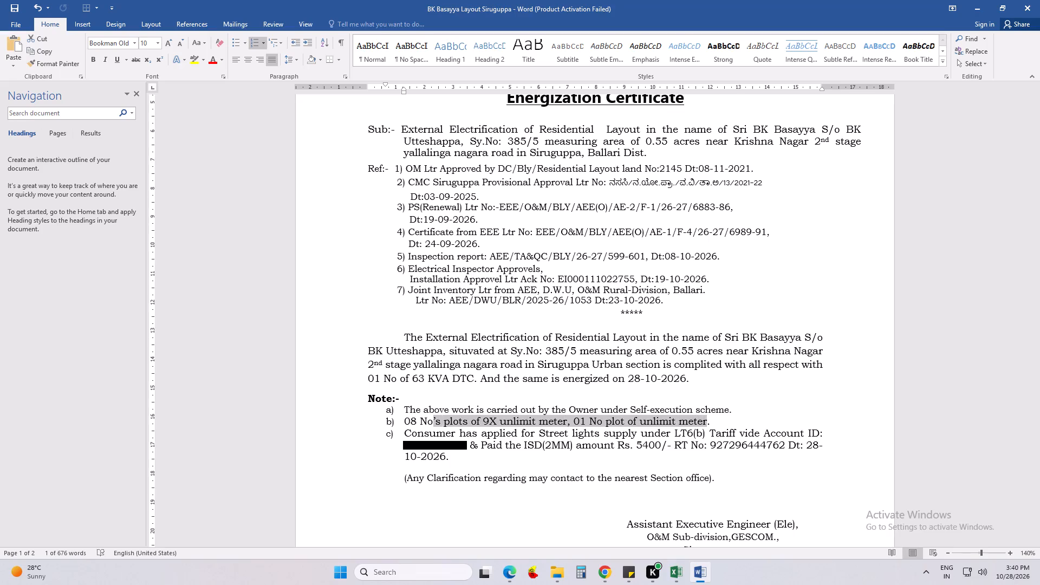
{"action": "key", "text": "shift+Left"}
{"action": "key", "text": "BackSpace"}
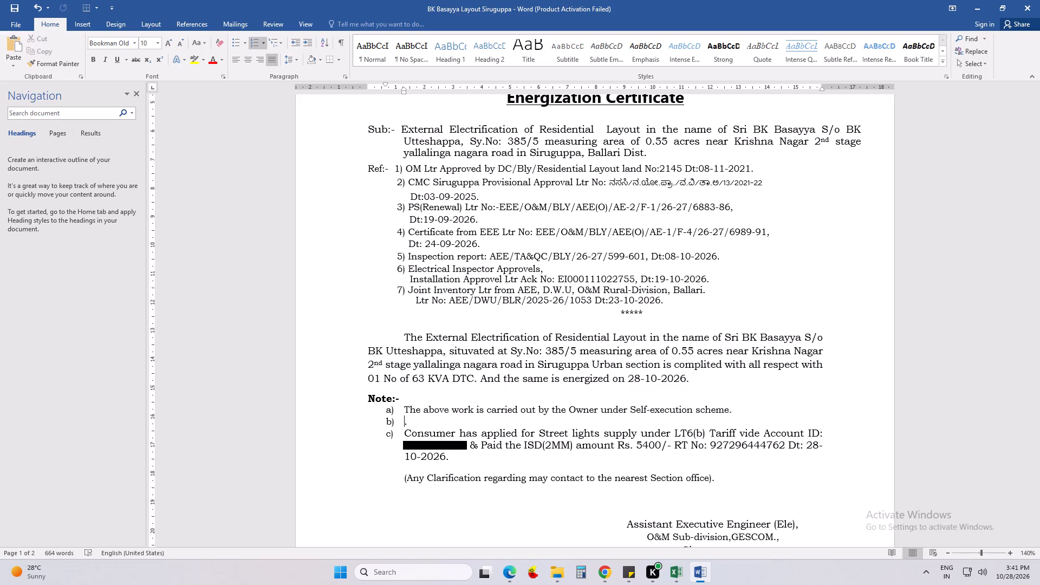
Begin item b) of the Note list with "9 No's plots" before the full stop.
{"action": "key", "text": "9"}
{"action": "key", "text": "space"}
{"action": "key", "text": "n"}
{"action": "key", "text": "BackSpace"}
{"action": "type", "text": "No;"}
{"action": "key", "text": "BackSpace"}
{"action": "type", "text": "'s"}
{"action": "key", "text": "space"}
{"action": "type", "text": "plots"}
{"action": "key", "text": "space"}
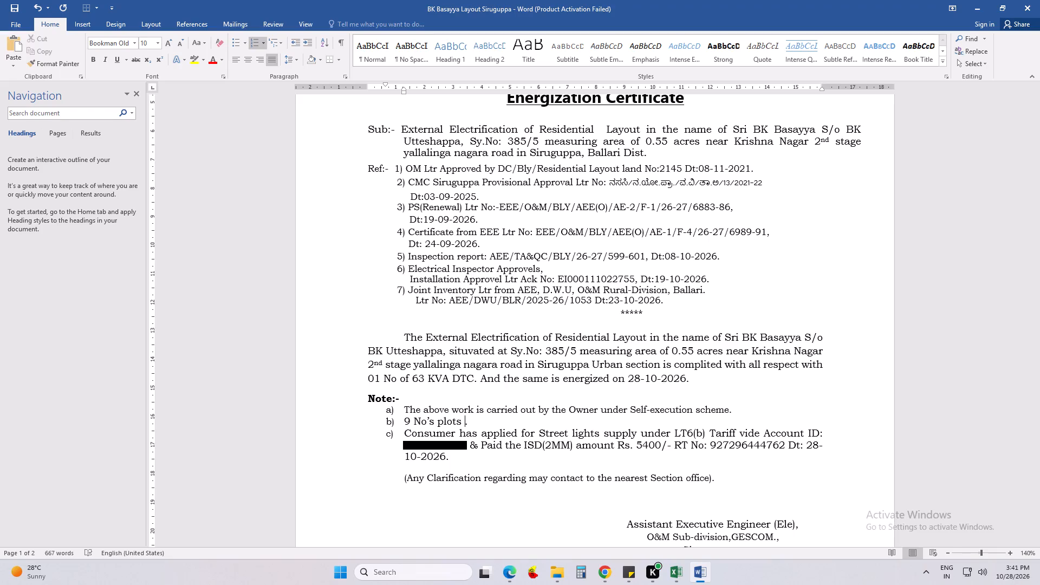
Complete item b) of the Note list with "have abnormal size" and save the document.
{"action": "type", "text": "have"}
{"action": "key", "text": "space"}
{"action": "type", "text": "un"}
{"action": "key", "text": "BackSpace"}
{"action": "key", "text": "BackSpace"}
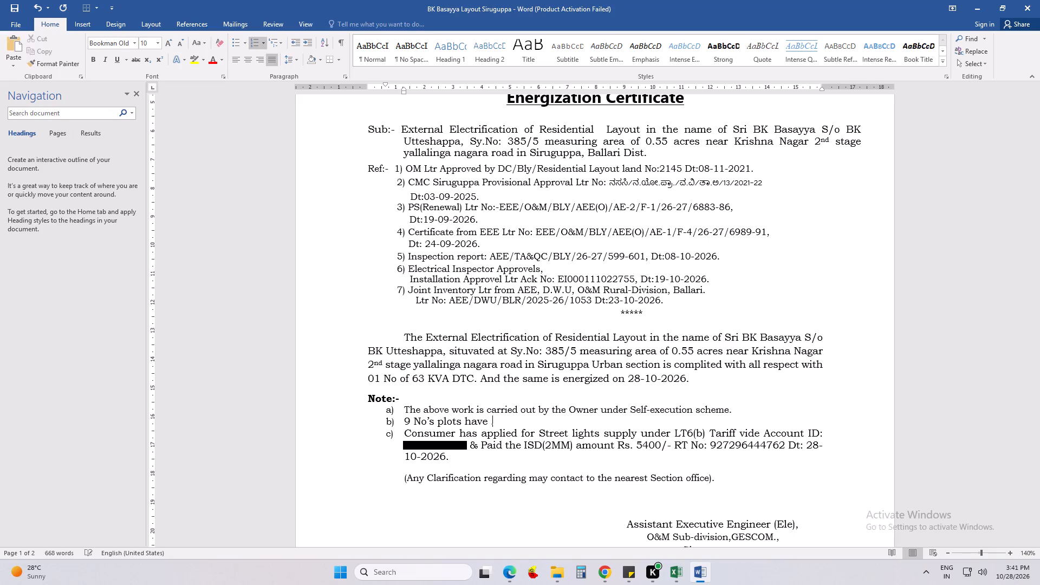
{"action": "type", "text": "abnormal"}
{"action": "key", "text": "space"}
{"action": "key", "text": "BackSpace"}
{"action": "key", "text": "s"}
{"action": "key", "text": "BackSpace"}
{"action": "key", "text": "space"}
{"action": "type", "text": "size"}
{"action": "key", "text": "ctrl+s"}
{"action": "key", "text": "ctrl+s"}
{"action": "scroll", "coordinate": [724, 396], "scroll_direction": "down", "scroll_amount": 2}
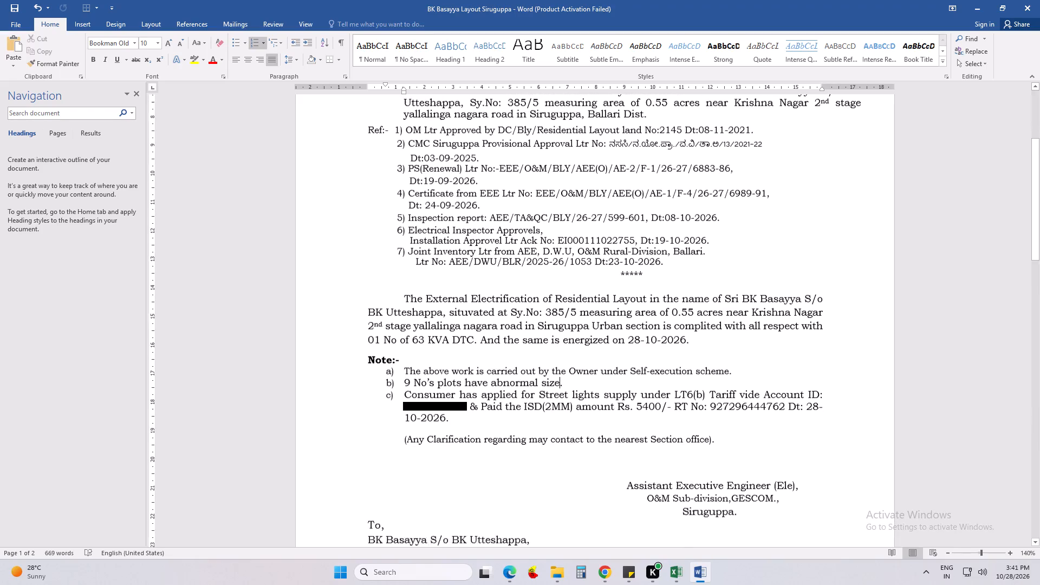
{"action": "key", "text": "ctrl+s"}
Insert six blank lines after the "Copy to" list to move the second letter's company heading onto the next page, and save.
{"action": "scroll", "coordinate": [463, 398], "scroll_direction": "down", "scroll_amount": 4}
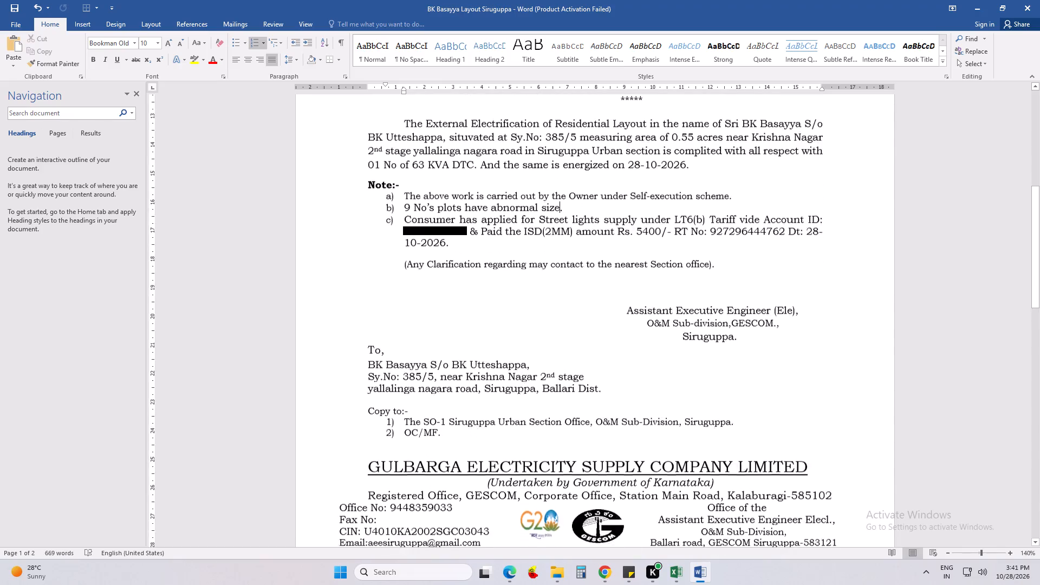
{"action": "scroll", "coordinate": [463, 398], "scroll_direction": "down", "scroll_amount": 1}
{"action": "left_click", "coordinate": [391, 407]}
{"action": "key", "text": "Return"}
{"action": "key", "text": "Return"}
{"action": "key", "text": "Return"}
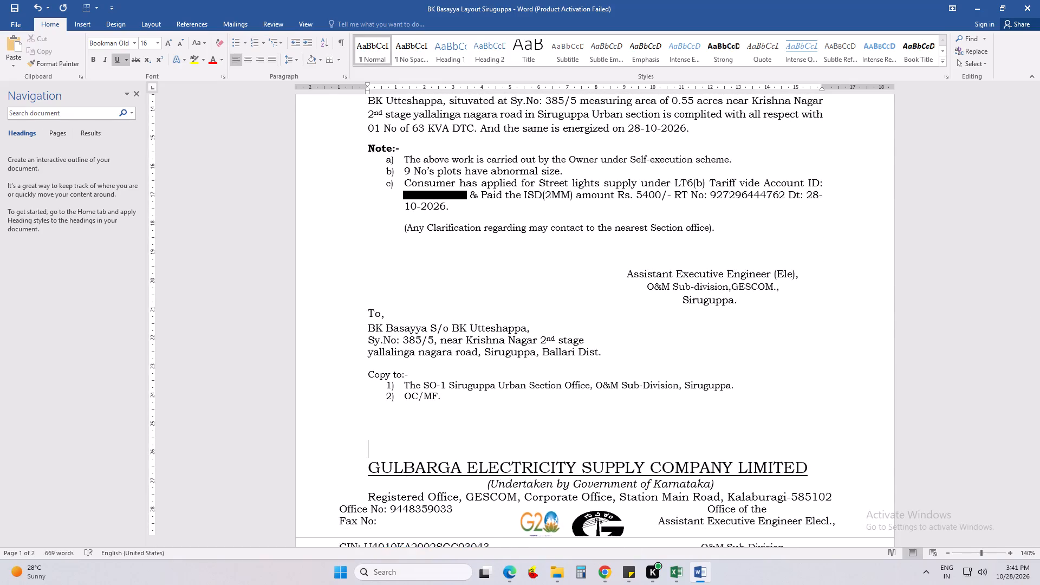
{"action": "key", "text": "Return"}
{"action": "key", "text": "Return"}
{"action": "key", "text": "Return"}
{"action": "key", "text": "ctrl+s"}
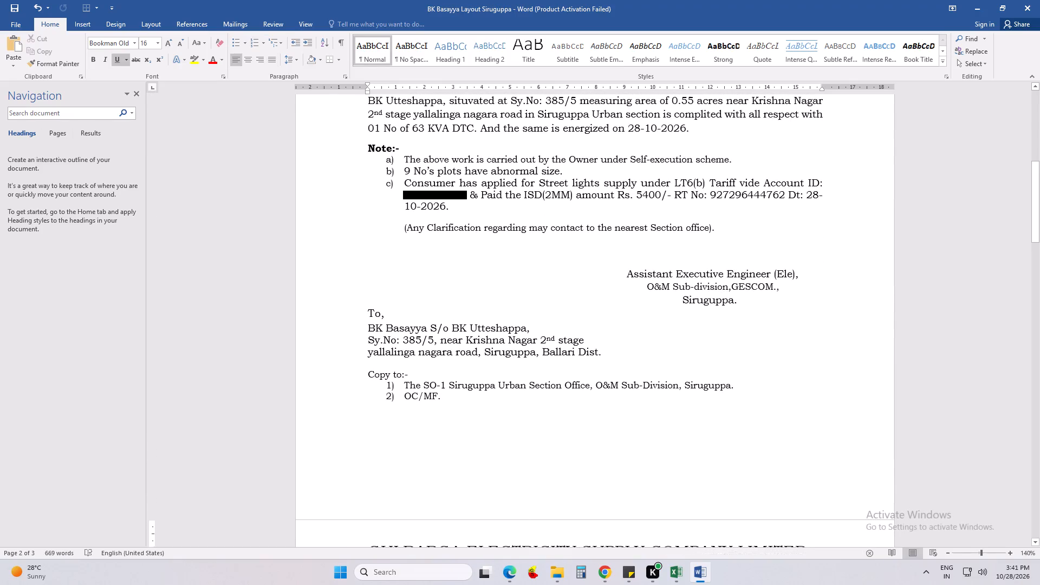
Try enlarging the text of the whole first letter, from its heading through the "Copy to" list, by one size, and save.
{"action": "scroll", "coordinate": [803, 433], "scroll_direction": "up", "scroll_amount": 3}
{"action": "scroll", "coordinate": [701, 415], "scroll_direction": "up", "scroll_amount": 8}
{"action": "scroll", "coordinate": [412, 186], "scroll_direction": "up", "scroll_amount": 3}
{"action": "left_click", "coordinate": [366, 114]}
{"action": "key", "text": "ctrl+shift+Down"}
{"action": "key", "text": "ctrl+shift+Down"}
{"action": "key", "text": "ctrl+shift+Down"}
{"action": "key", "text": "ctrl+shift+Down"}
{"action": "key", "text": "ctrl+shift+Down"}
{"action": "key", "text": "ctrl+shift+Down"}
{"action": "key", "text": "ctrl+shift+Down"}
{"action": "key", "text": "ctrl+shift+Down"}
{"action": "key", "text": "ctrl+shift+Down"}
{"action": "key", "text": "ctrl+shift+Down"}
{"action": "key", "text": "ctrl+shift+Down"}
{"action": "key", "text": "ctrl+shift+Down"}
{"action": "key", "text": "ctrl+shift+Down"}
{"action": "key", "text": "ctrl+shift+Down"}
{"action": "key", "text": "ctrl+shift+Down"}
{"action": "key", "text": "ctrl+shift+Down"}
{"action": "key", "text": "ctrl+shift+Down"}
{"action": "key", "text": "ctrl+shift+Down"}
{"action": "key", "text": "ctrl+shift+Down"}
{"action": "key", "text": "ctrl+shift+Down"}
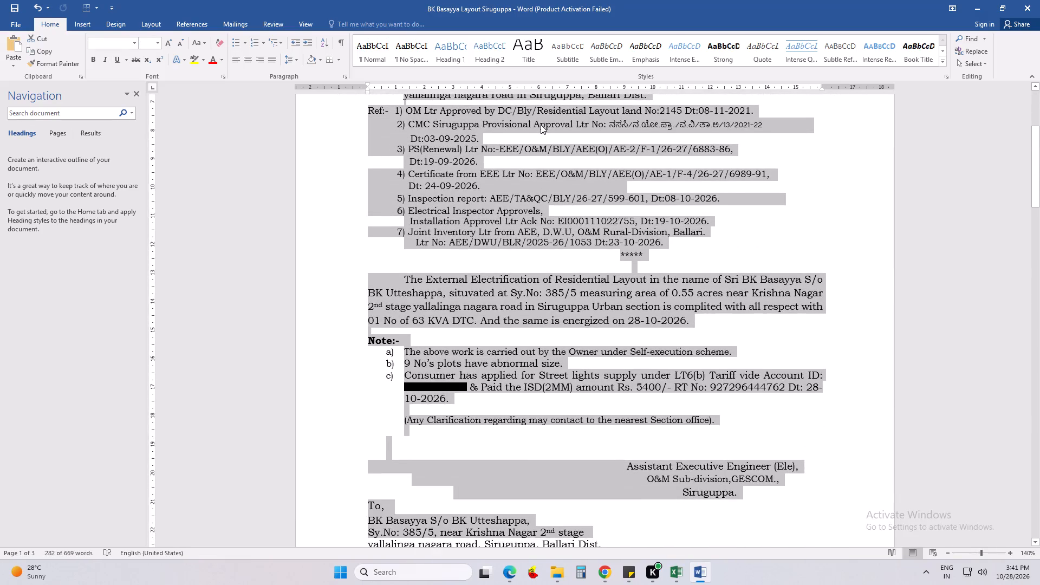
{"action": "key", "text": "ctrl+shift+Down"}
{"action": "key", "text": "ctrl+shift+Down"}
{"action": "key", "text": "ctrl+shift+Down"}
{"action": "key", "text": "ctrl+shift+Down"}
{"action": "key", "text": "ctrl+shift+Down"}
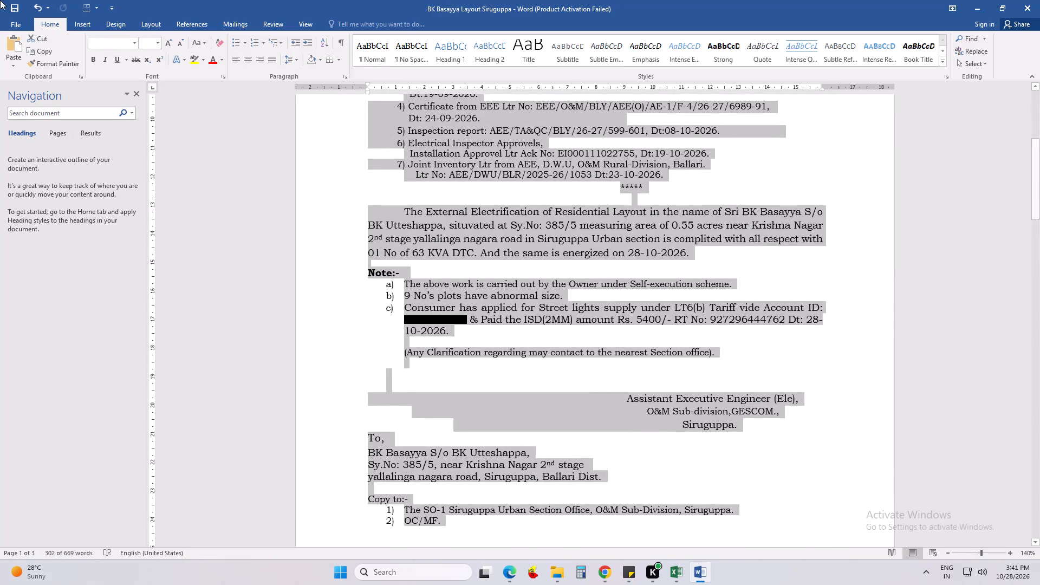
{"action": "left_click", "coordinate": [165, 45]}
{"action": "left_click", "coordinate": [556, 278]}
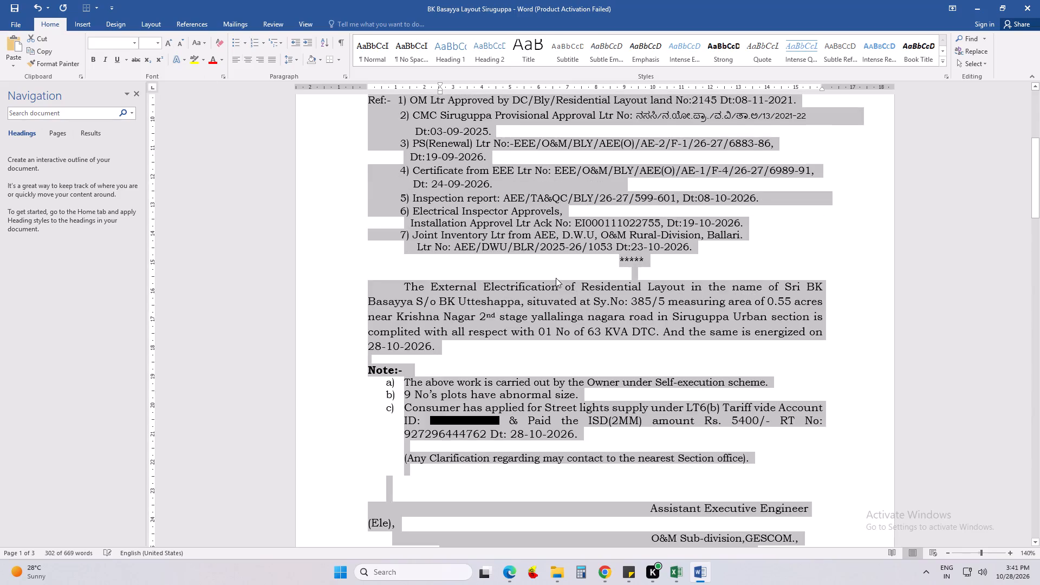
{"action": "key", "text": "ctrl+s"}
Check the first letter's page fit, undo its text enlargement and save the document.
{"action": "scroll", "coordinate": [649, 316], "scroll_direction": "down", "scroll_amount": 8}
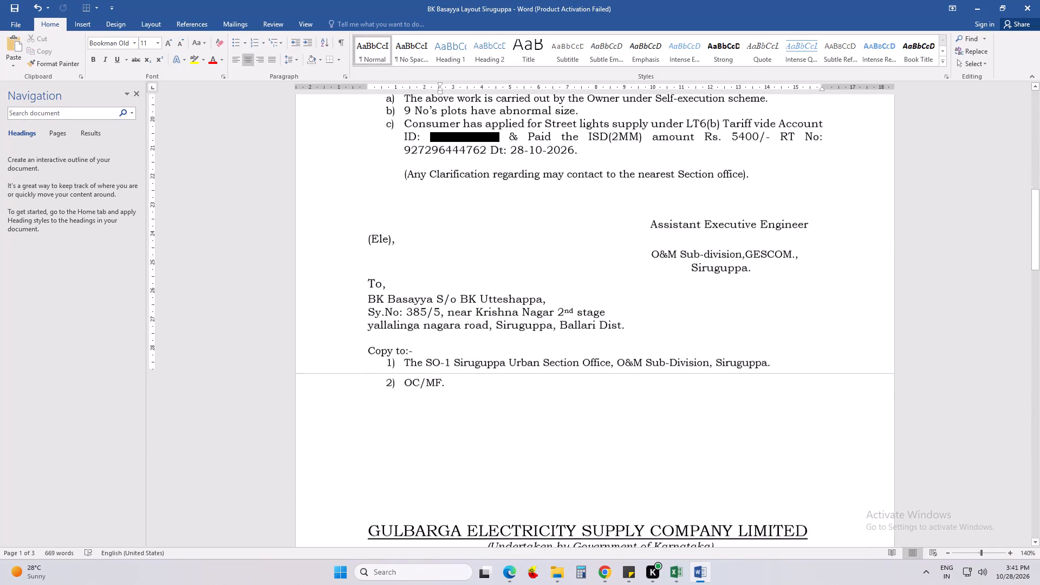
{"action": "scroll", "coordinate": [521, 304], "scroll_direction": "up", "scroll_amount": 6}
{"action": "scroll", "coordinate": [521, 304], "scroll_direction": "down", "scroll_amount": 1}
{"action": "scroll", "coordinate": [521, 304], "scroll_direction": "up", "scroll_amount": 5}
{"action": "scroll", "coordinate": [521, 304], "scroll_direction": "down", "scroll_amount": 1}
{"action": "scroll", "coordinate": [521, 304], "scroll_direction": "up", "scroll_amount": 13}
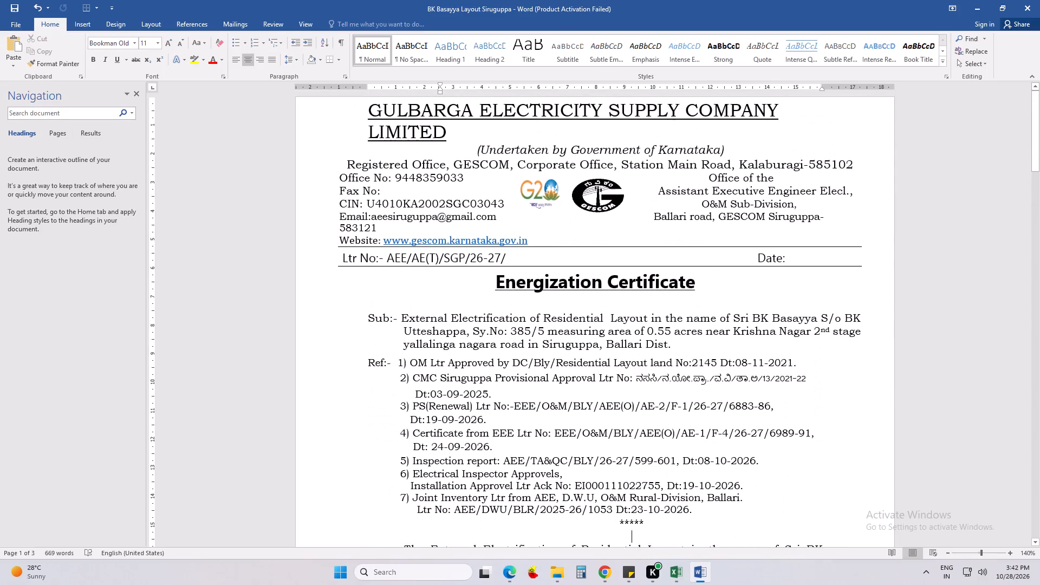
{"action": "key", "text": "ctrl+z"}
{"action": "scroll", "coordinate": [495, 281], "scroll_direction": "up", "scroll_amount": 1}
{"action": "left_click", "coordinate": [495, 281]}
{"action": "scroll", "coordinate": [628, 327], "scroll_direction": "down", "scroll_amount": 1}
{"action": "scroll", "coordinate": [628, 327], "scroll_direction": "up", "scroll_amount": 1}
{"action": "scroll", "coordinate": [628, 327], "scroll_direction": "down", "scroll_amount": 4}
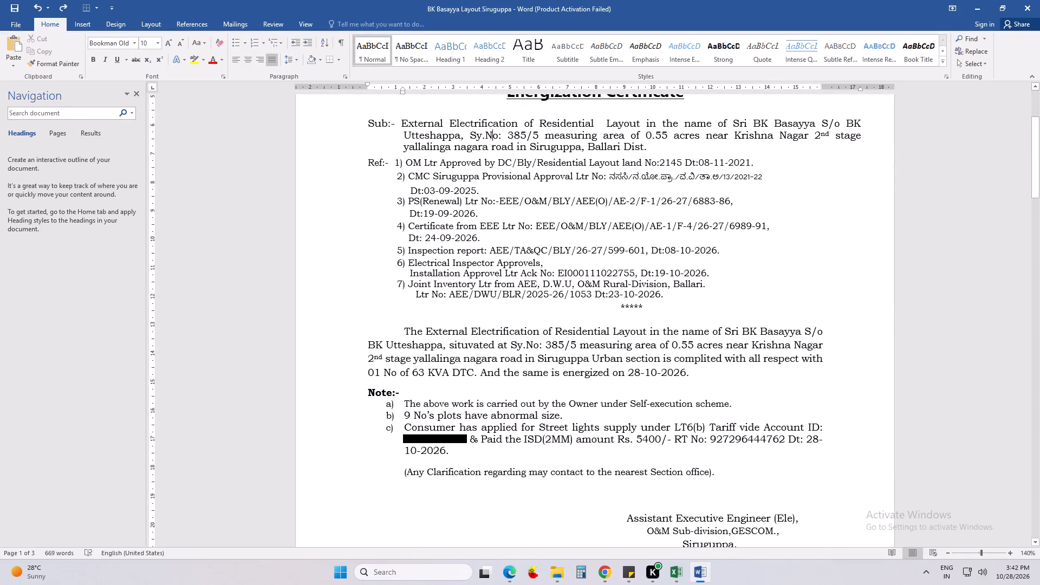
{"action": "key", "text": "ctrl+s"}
Add one blank line above "To," and one below the recipient's address in the first letter, and save.
{"action": "scroll", "coordinate": [627, 327], "scroll_direction": "down", "scroll_amount": 6}
{"action": "scroll", "coordinate": [602, 363], "scroll_direction": "down", "scroll_amount": 6}
{"action": "scroll", "coordinate": [576, 372], "scroll_direction": "up", "scroll_amount": 3}
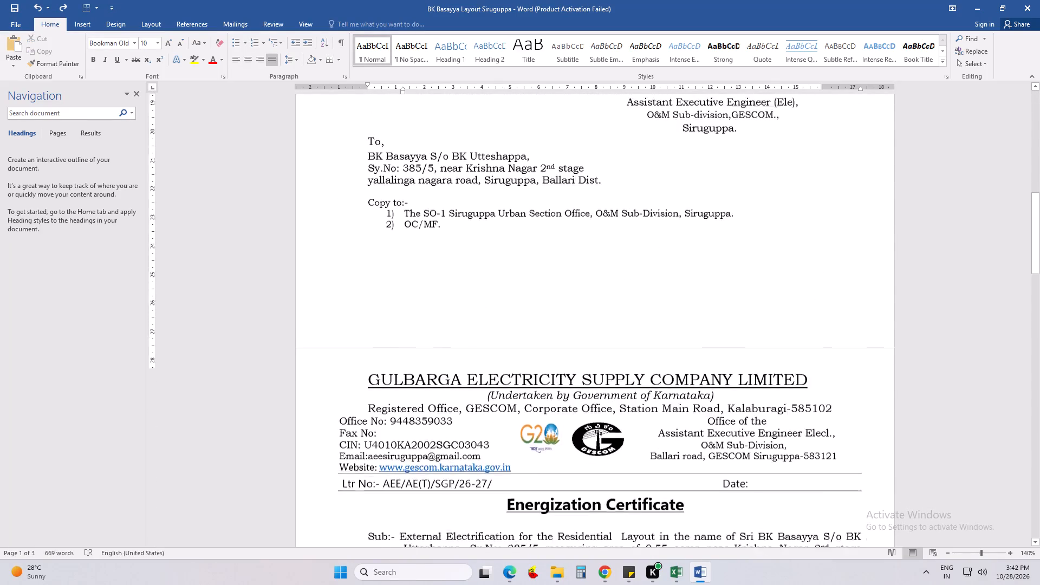
{"action": "scroll", "coordinate": [574, 369], "scroll_direction": "up", "scroll_amount": 3}
{"action": "left_click", "coordinate": [769, 330]}
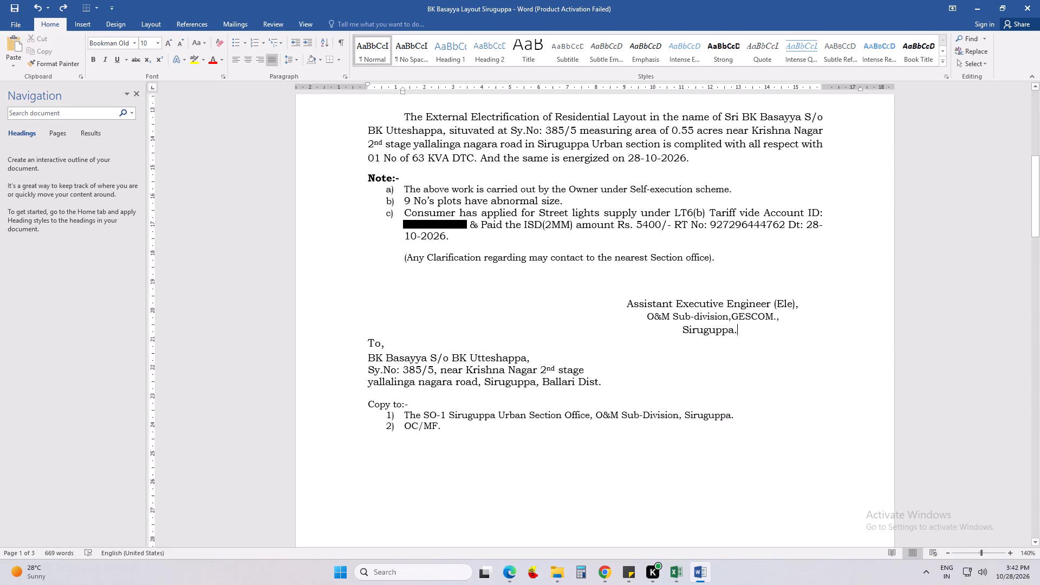
{"action": "key", "text": "Return"}
{"action": "left_click", "coordinate": [618, 387]}
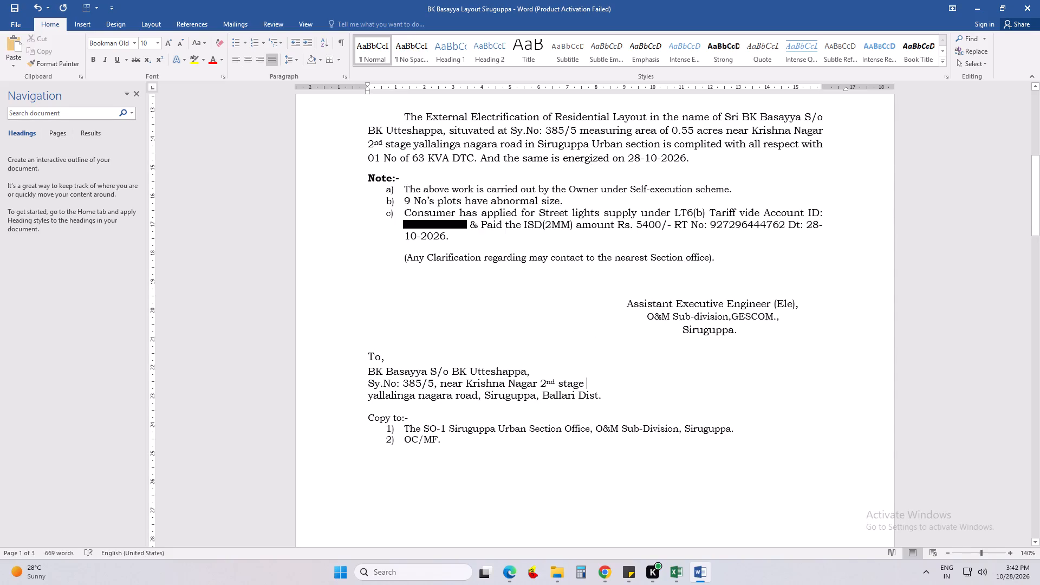
{"action": "left_click", "coordinate": [622, 396]}
{"action": "key", "text": "Return"}
{"action": "key", "text": "ctrl+s"}
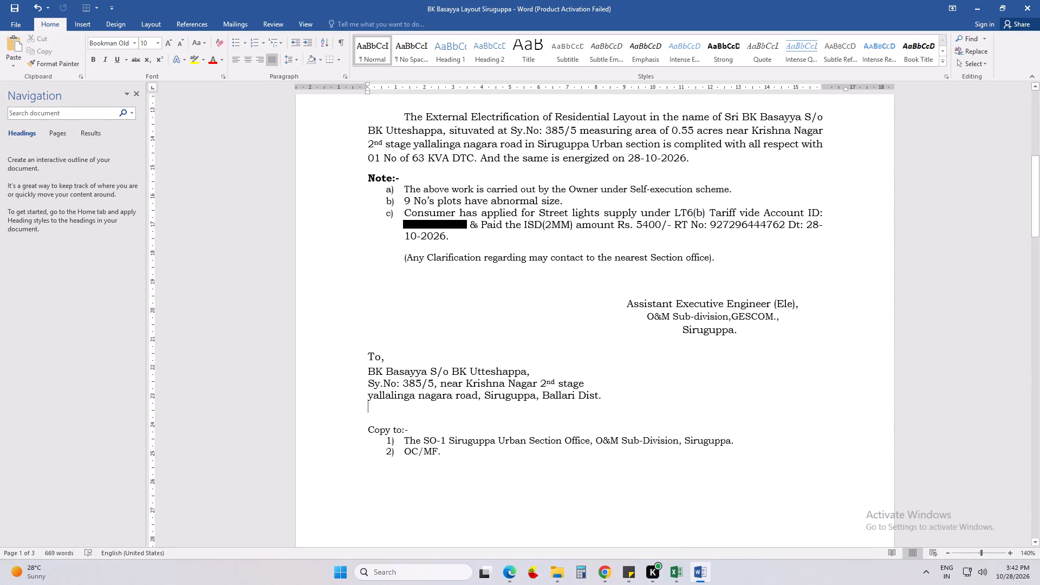
{"action": "key", "text": "ctrl+s"}
Replace ". And" with " &" after "63 KVA DTC" in the first letter's body paragraph, and save.
{"action": "scroll", "coordinate": [626, 396], "scroll_direction": "down", "scroll_amount": 2}
{"action": "scroll", "coordinate": [617, 375], "scroll_direction": "up", "scroll_amount": 3}
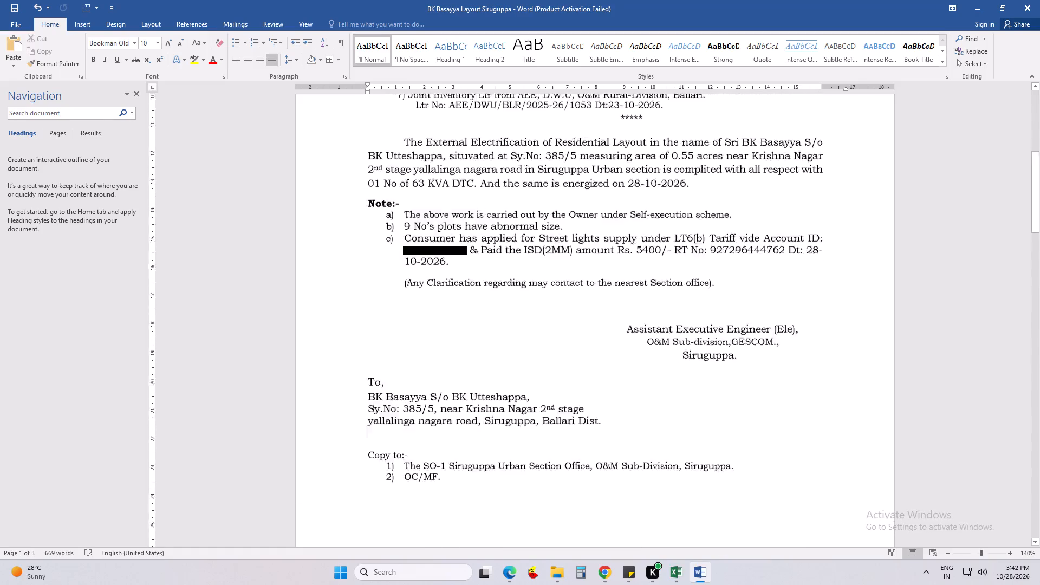
{"action": "scroll", "coordinate": [617, 375], "scroll_direction": "up", "scroll_amount": 4}
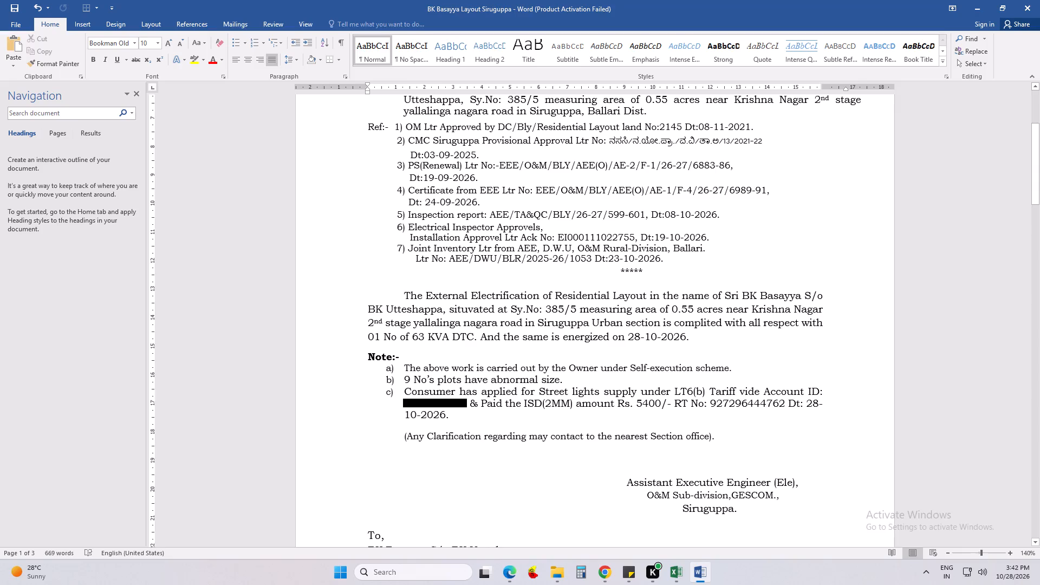
{"action": "left_click", "coordinate": [480, 339]}
{"action": "key", "text": "BackSpace"}
{"action": "key", "text": "BackSpace"}
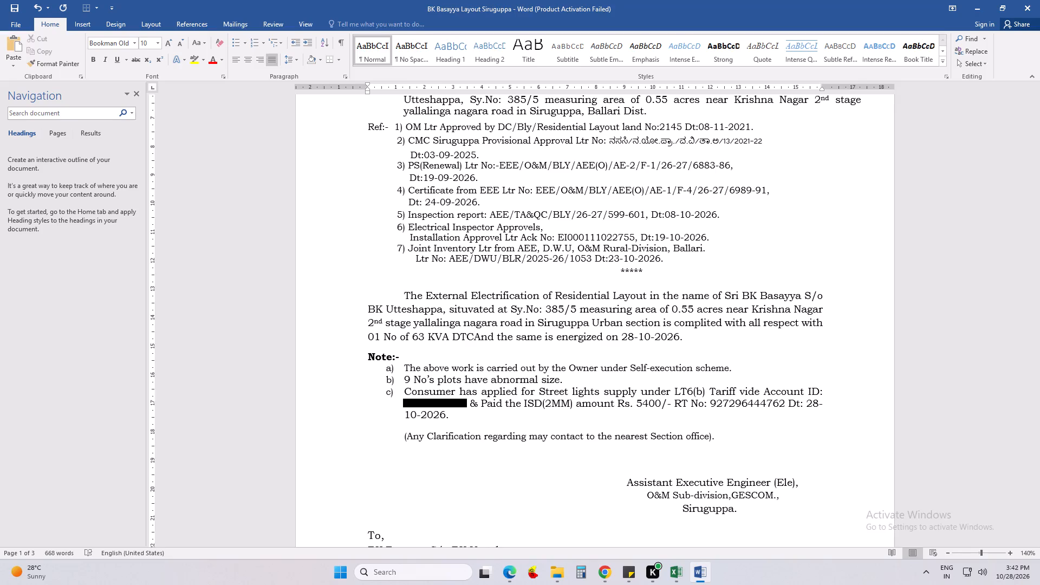
{"action": "key", "text": "shift+Right"}
{"action": "key", "text": "shift+Right"}
{"action": "key", "text": "shift+Right"}
{"action": "key", "text": "Delete"}
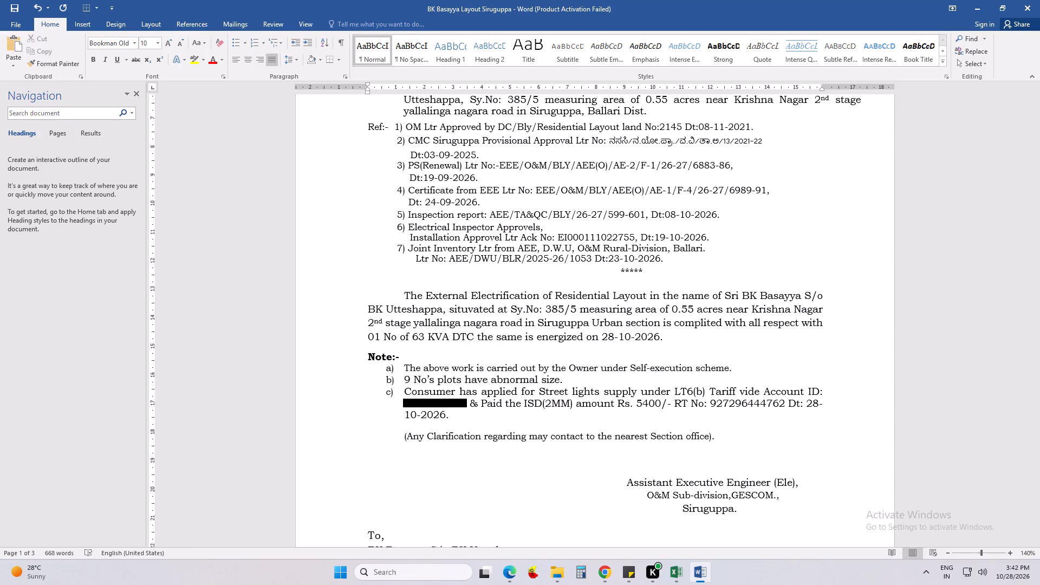
{"action": "key", "text": "space"}
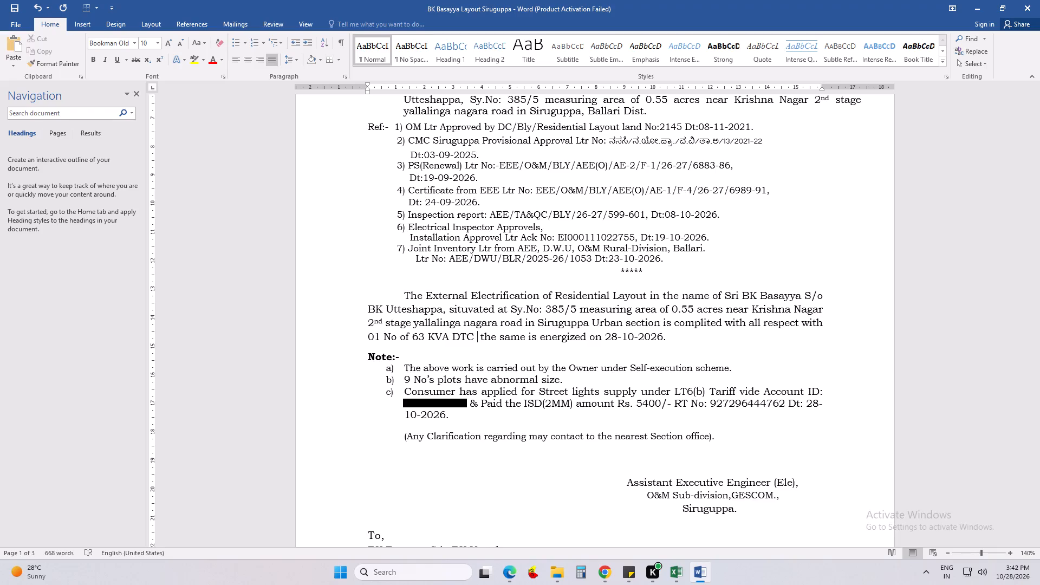
{"action": "key", "text": "shift+ampersand"}
{"action": "key", "text": "ctrl+s"}
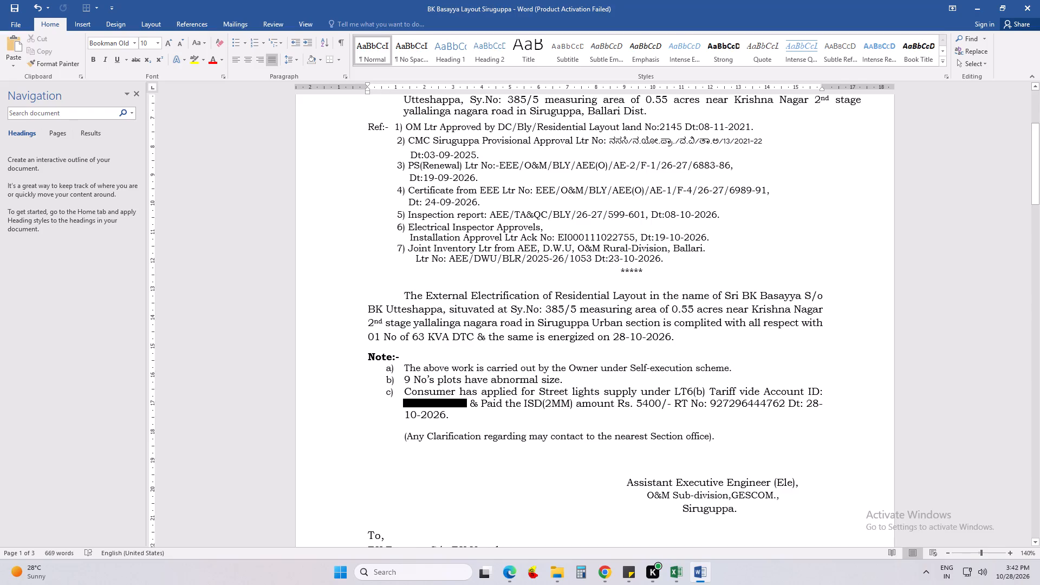
Print one copy of page 1 on the HP Laser 1003-1008.
{"action": "scroll", "coordinate": [659, 360], "scroll_direction": "down", "scroll_amount": 1}
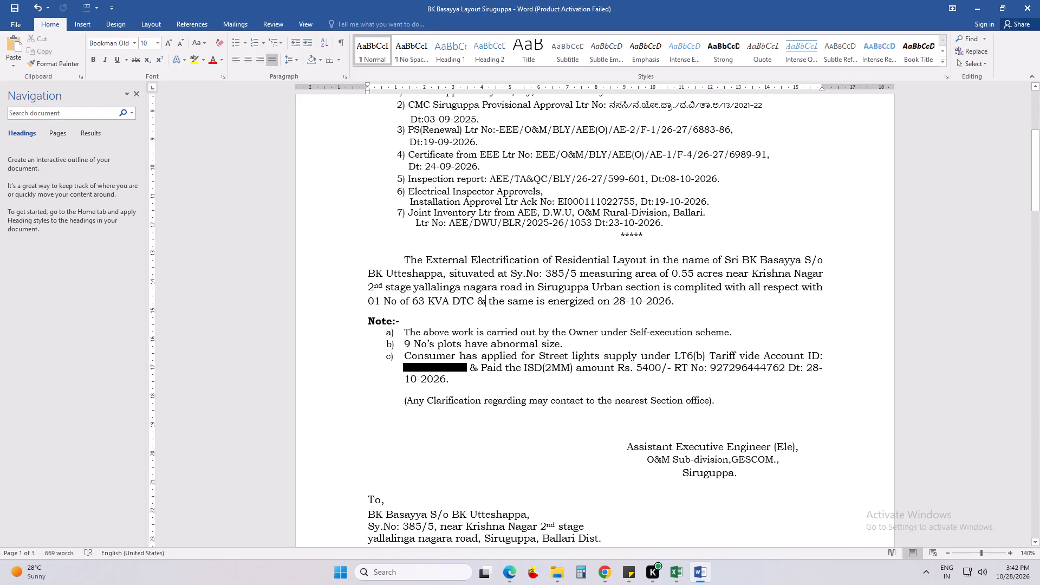
{"action": "scroll", "coordinate": [514, 383], "scroll_direction": "down", "scroll_amount": 2}
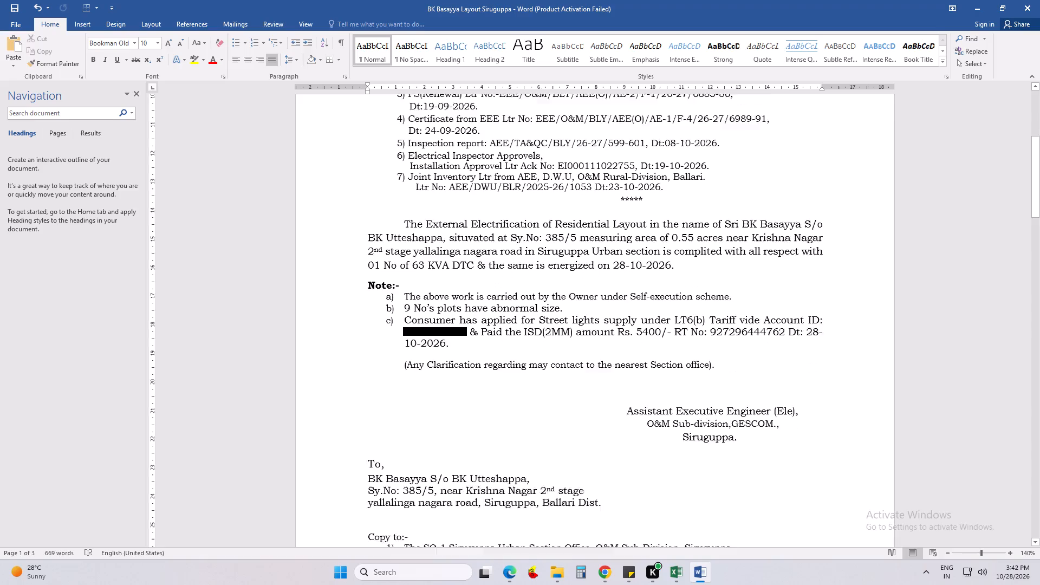
{"action": "scroll", "coordinate": [514, 382], "scroll_direction": "down", "scroll_amount": 4}
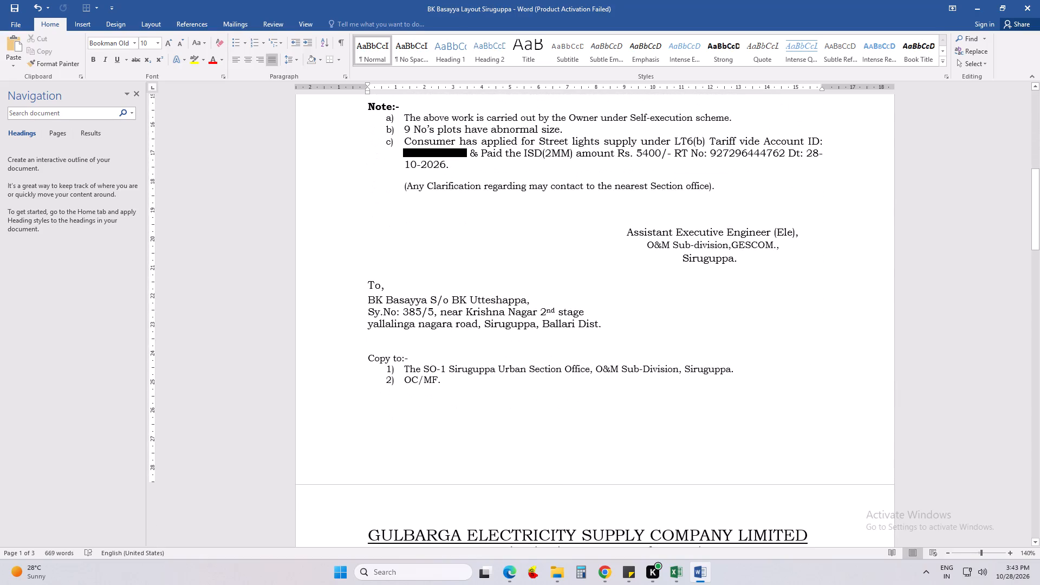
{"action": "key", "text": "ctrl+p"}
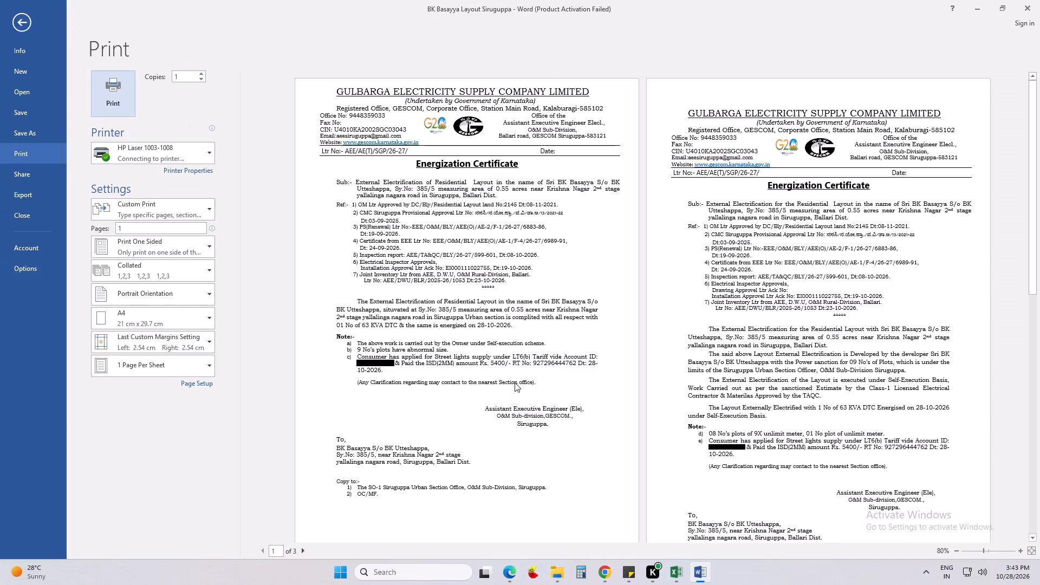
{"action": "left_click", "coordinate": [122, 96]}
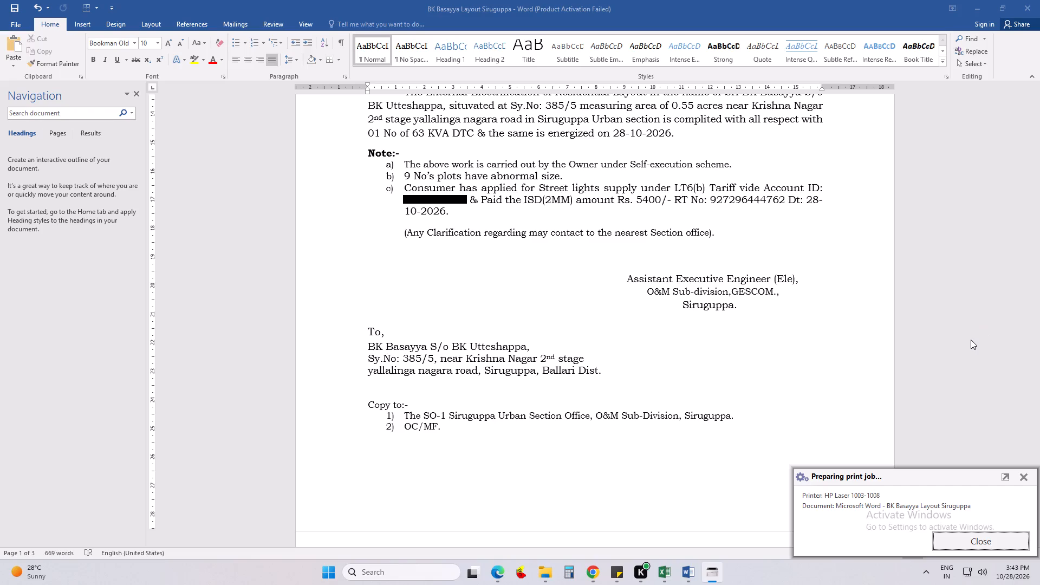
Review the first letter from its Note list up to the subject paragraph and return to Word.
{"action": "scroll", "coordinate": [826, 314], "scroll_direction": "up", "scroll_amount": 5}
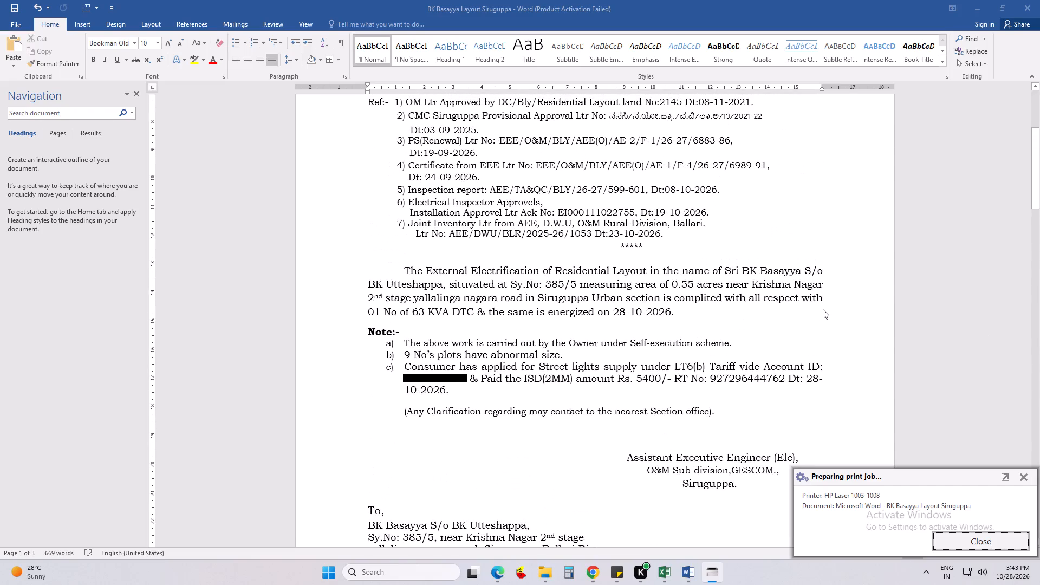
{"action": "scroll", "coordinate": [823, 309], "scroll_direction": "up", "scroll_amount": 1}
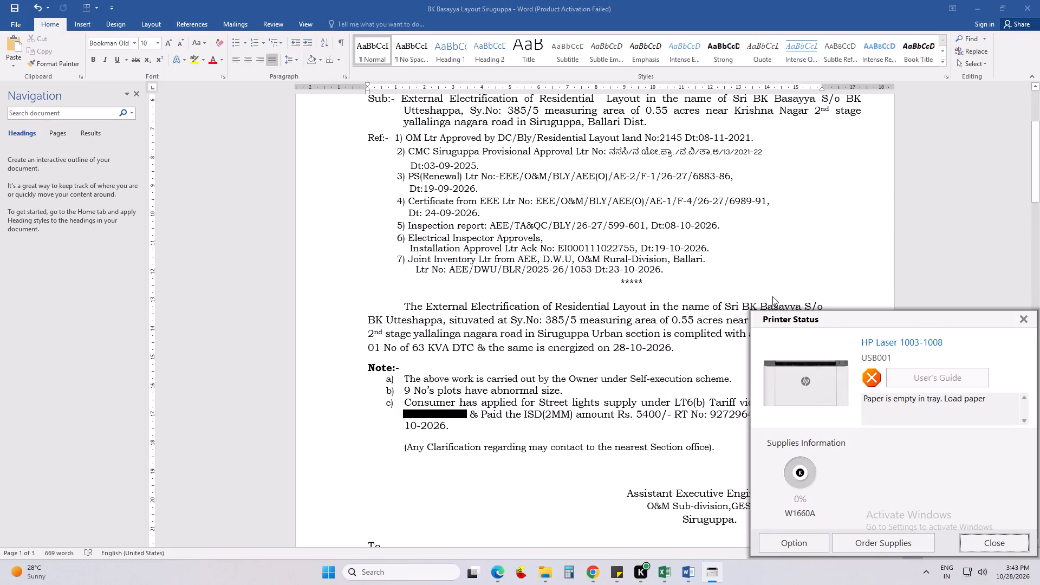
{"action": "scroll", "coordinate": [729, 256], "scroll_direction": "up", "scroll_amount": 3}
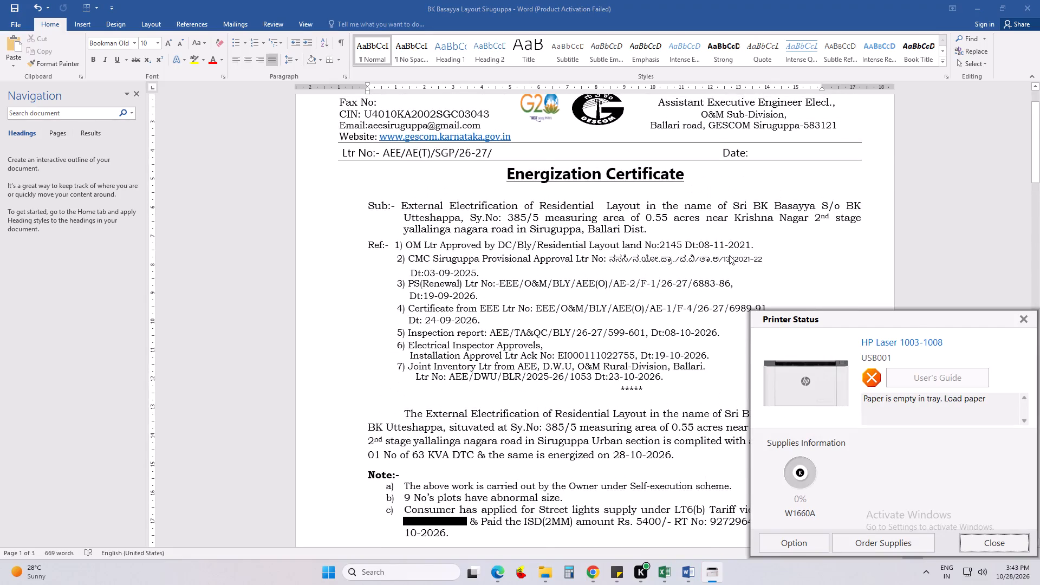
{"action": "scroll", "coordinate": [742, 233], "scroll_direction": "up", "scroll_amount": 1}
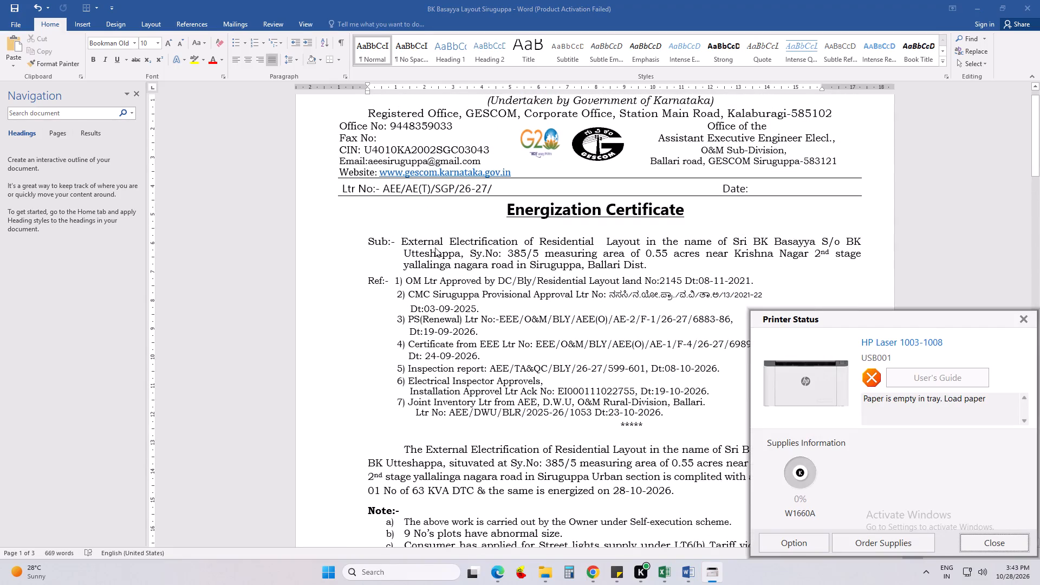
{"action": "left_click", "coordinate": [408, 263]}
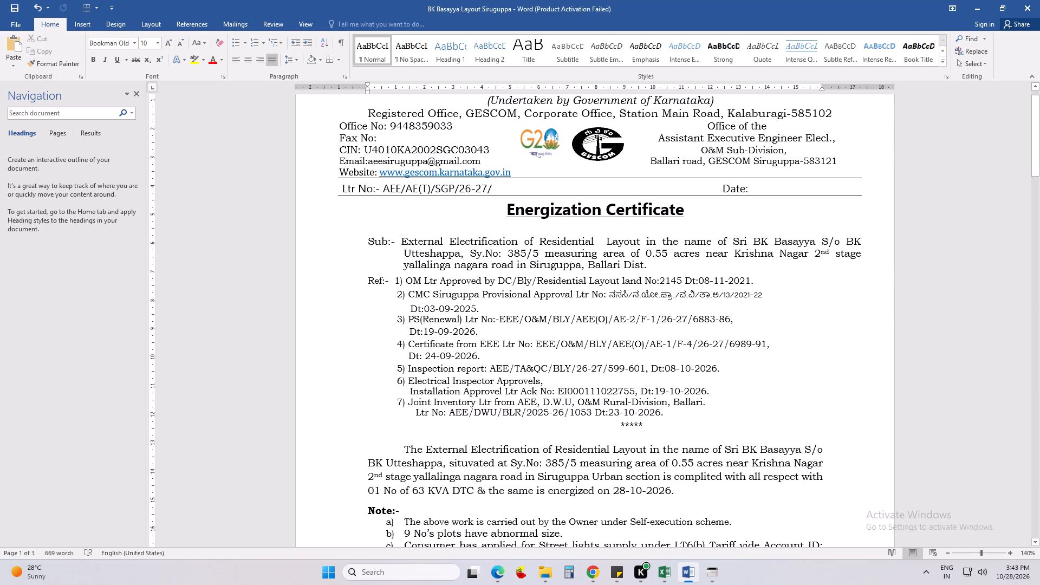
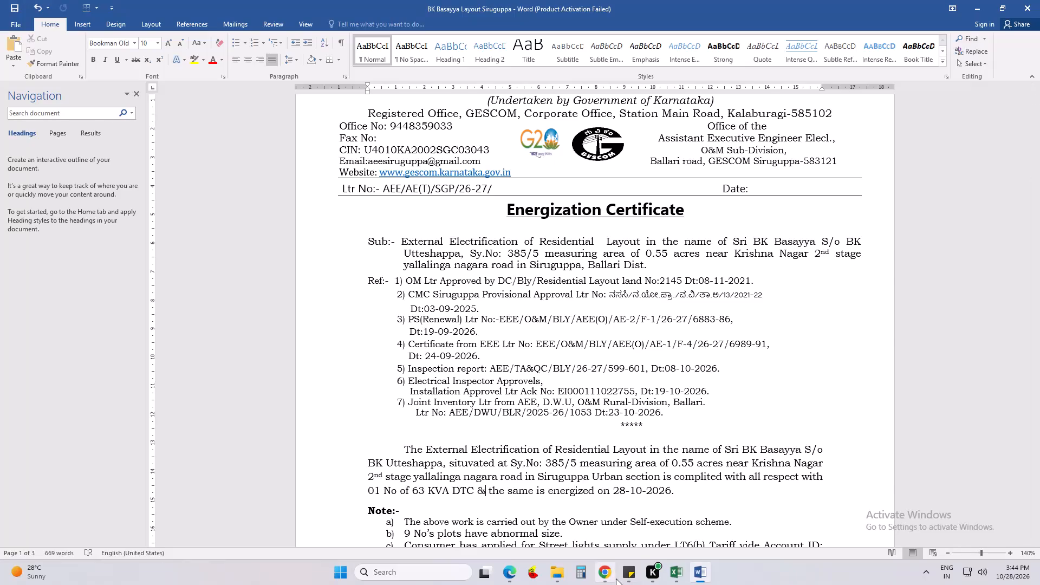
Switch to Chrome's Gangakalyana site, search the dashboard's beneficiary list for "babu" and open the matching application's details.
{"action": "left_click", "coordinate": [607, 578]}
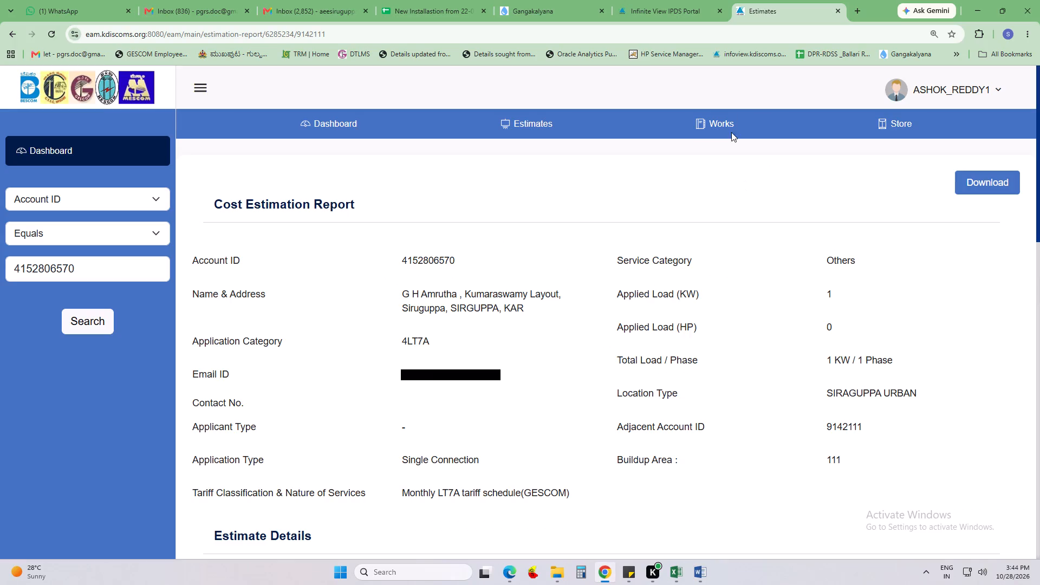
{"action": "left_click", "coordinate": [560, 0]}
{"action": "left_click", "coordinate": [782, 219]}
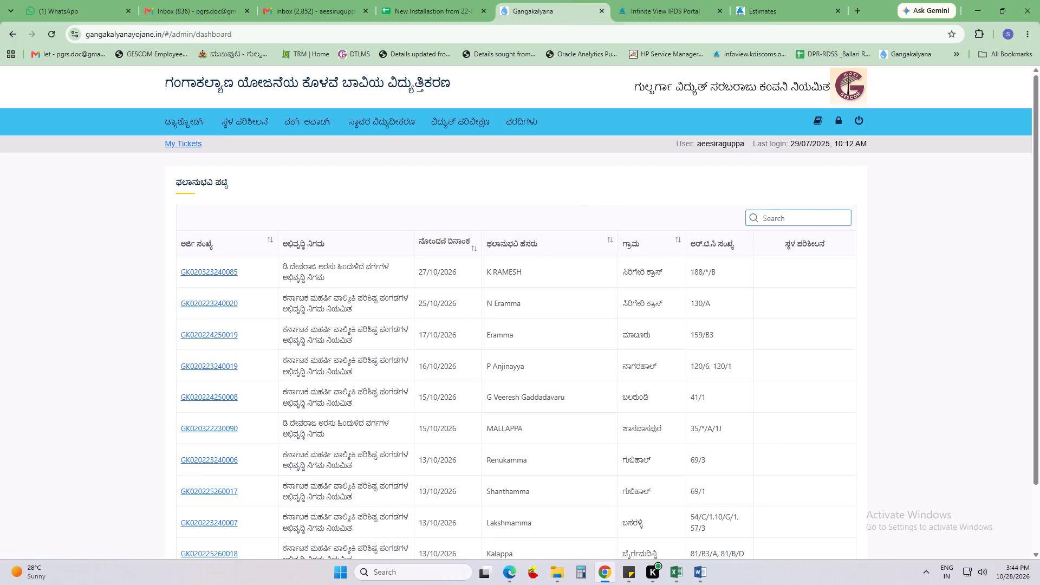
{"action": "left_click", "coordinate": [198, 116]}
{"action": "left_click", "coordinate": [795, 220]}
{"action": "type", "text": "babu"}
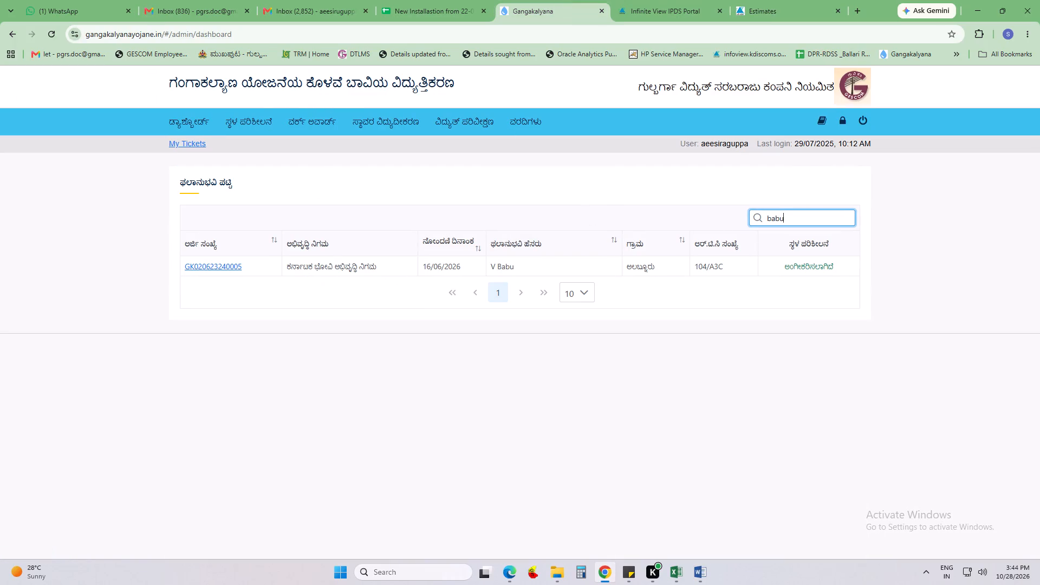
{"action": "left_click", "coordinate": [217, 272]}
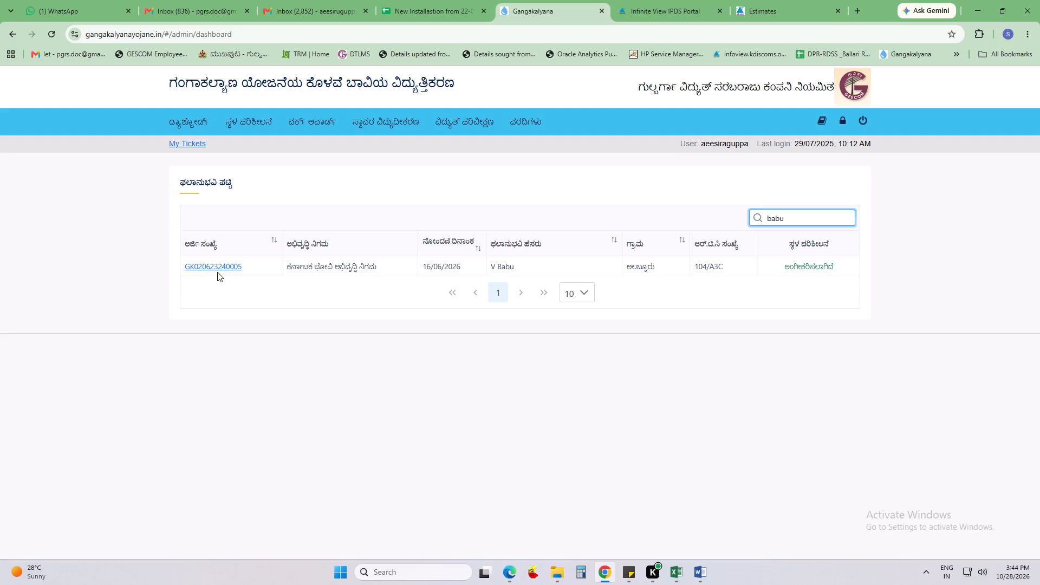
{"action": "left_click", "coordinate": [221, 268]}
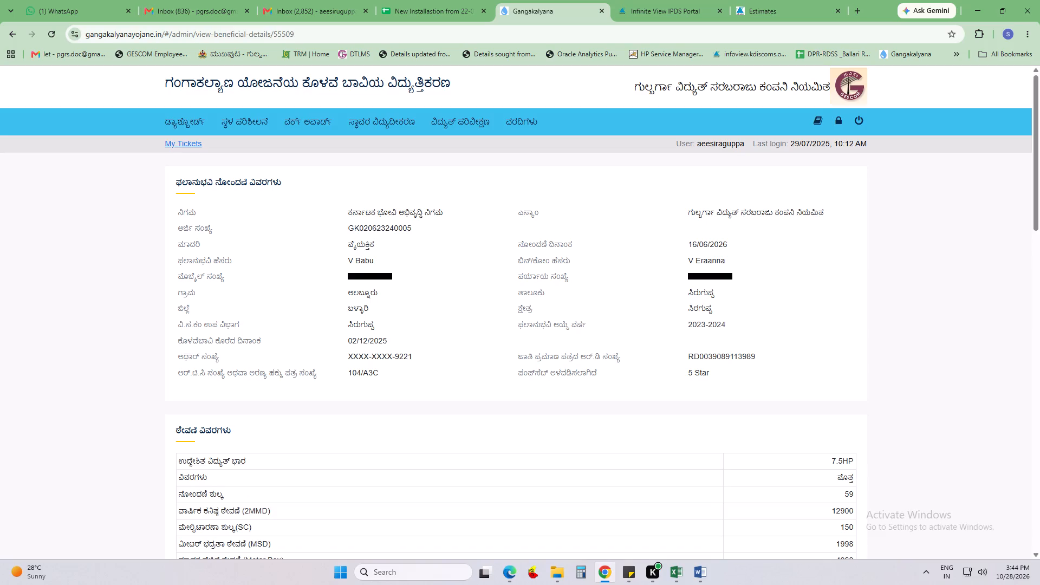
Open the signed service certificate PDF from the beneficiary's electrification details, dismiss the annotation tip and view the certificate.
{"action": "scroll", "coordinate": [561, 277], "scroll_direction": "down", "scroll_amount": 12}
{"action": "scroll", "coordinate": [433, 388], "scroll_direction": "down", "scroll_amount": 6}
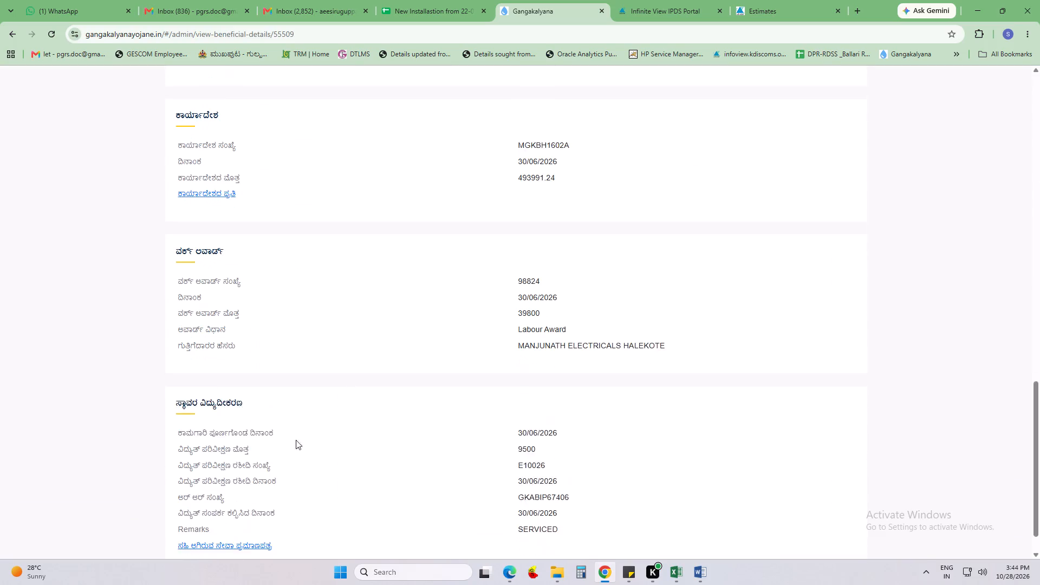
{"action": "scroll", "coordinate": [248, 479], "scroll_direction": "down", "scroll_amount": 4}
{"action": "left_click", "coordinate": [226, 506]}
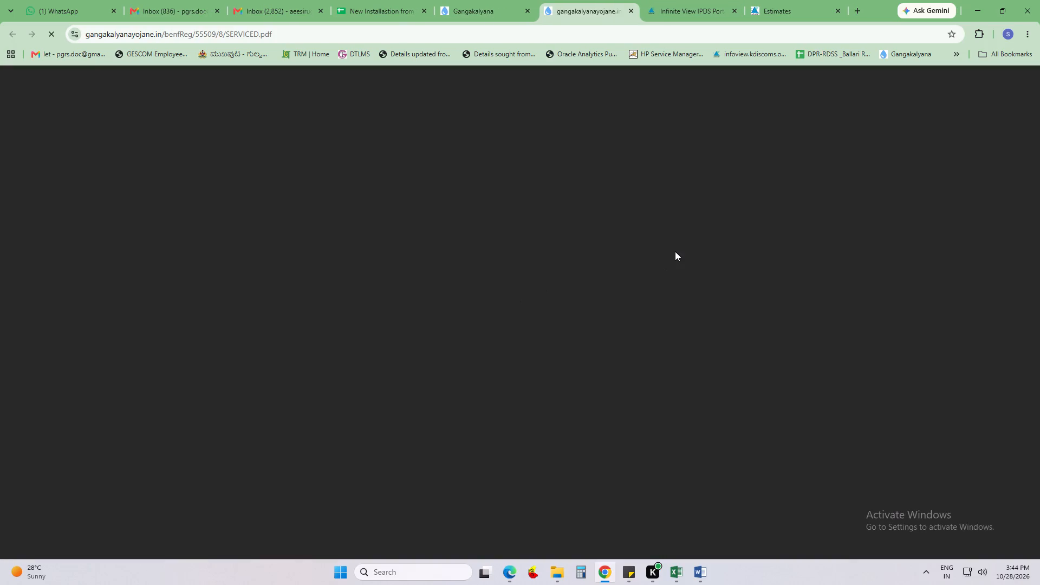
{"action": "scroll", "coordinate": [675, 251], "scroll_direction": "down", "scroll_amount": 1}
{"action": "left_click", "coordinate": [609, 244]}
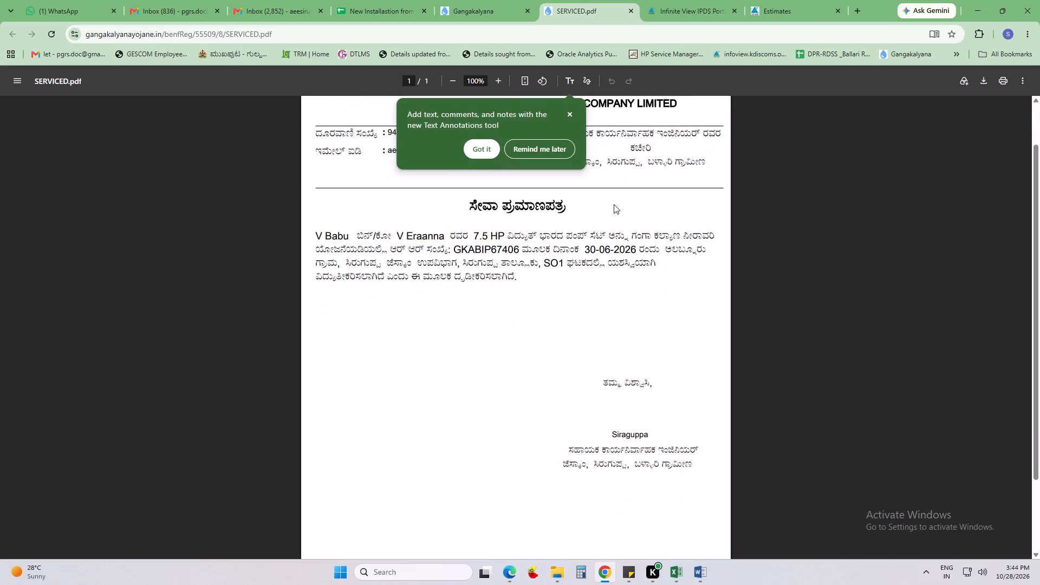
{"action": "left_click", "coordinate": [568, 115]}
{"action": "scroll", "coordinate": [601, 247], "scroll_direction": "down", "scroll_amount": 3}
{"action": "scroll", "coordinate": [601, 247], "scroll_direction": "up", "scroll_amount": 5}
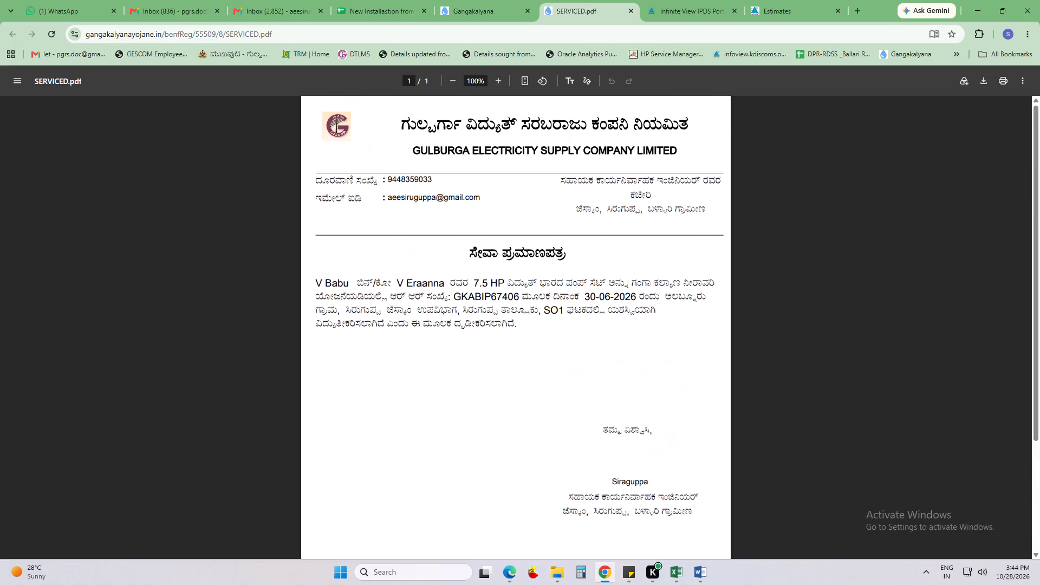
Print one copy of the service certificate on the HP Laser 1003-1008, with custom page range 1.
{"action": "key", "text": "ctrl+p"}
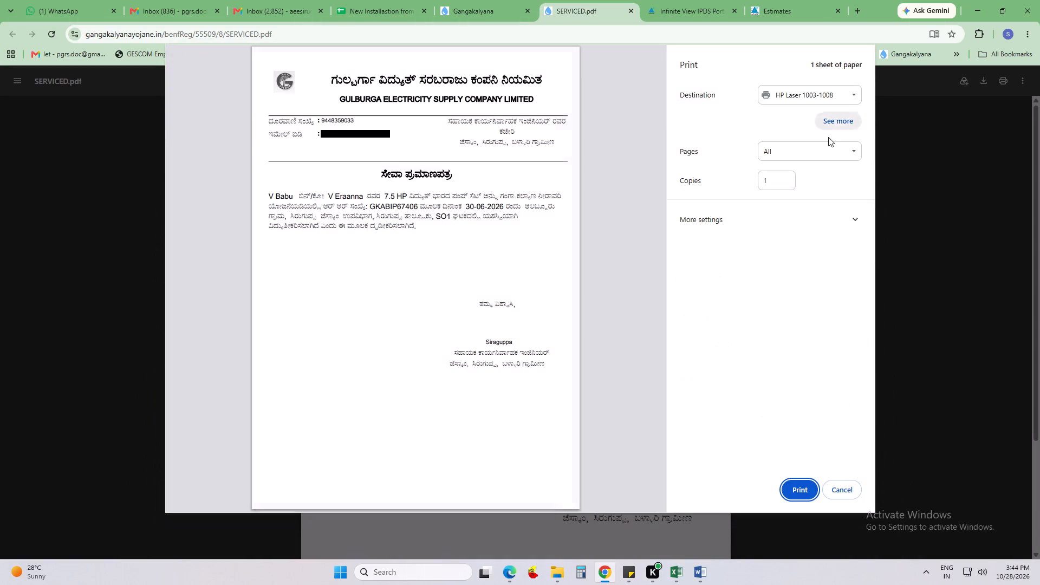
{"action": "left_click", "coordinate": [795, 147]}
{"action": "left_click", "coordinate": [784, 186]}
{"action": "key", "text": "1"}
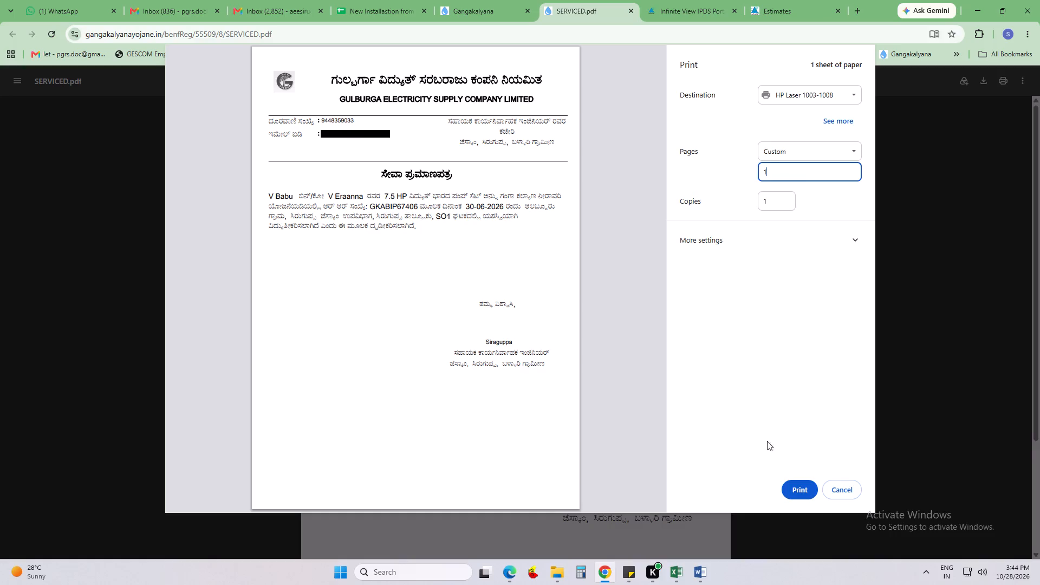
{"action": "left_click", "coordinate": [785, 487]}
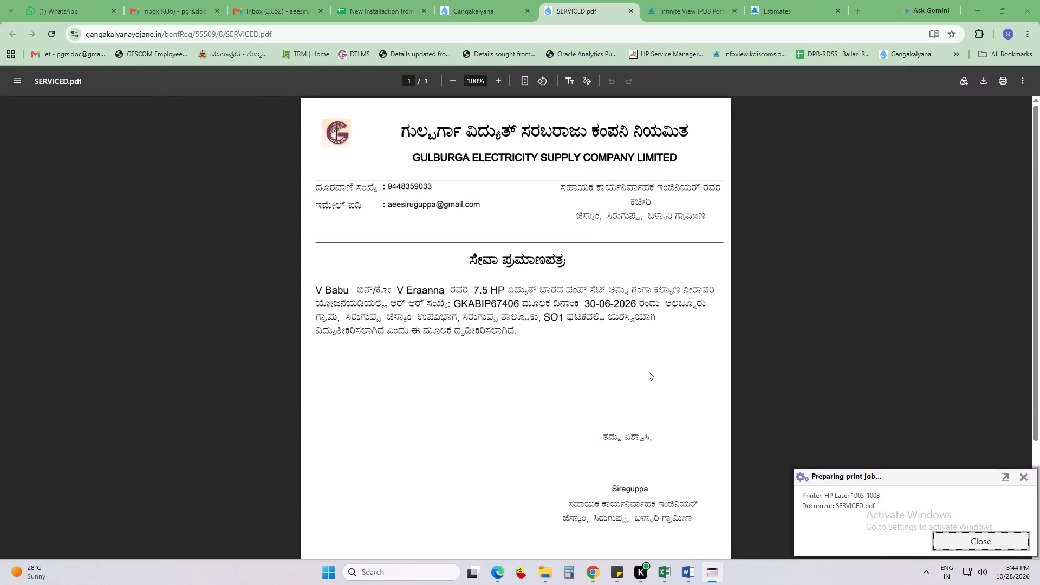
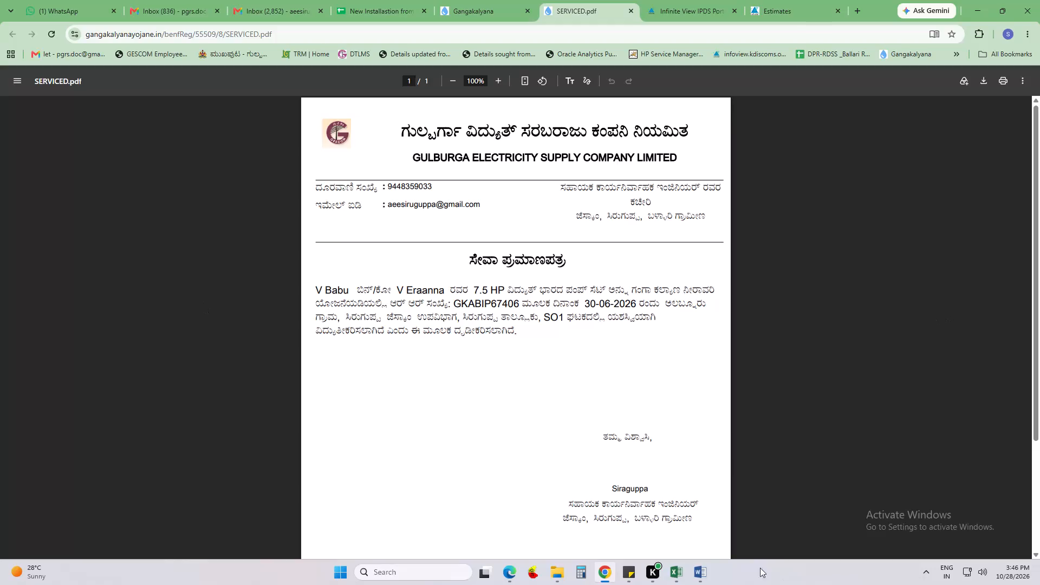
Switch to the Word letter and correct "complited" to "completed" in the Energization Certificate's body paragraph.
{"action": "left_click", "coordinate": [700, 567]}
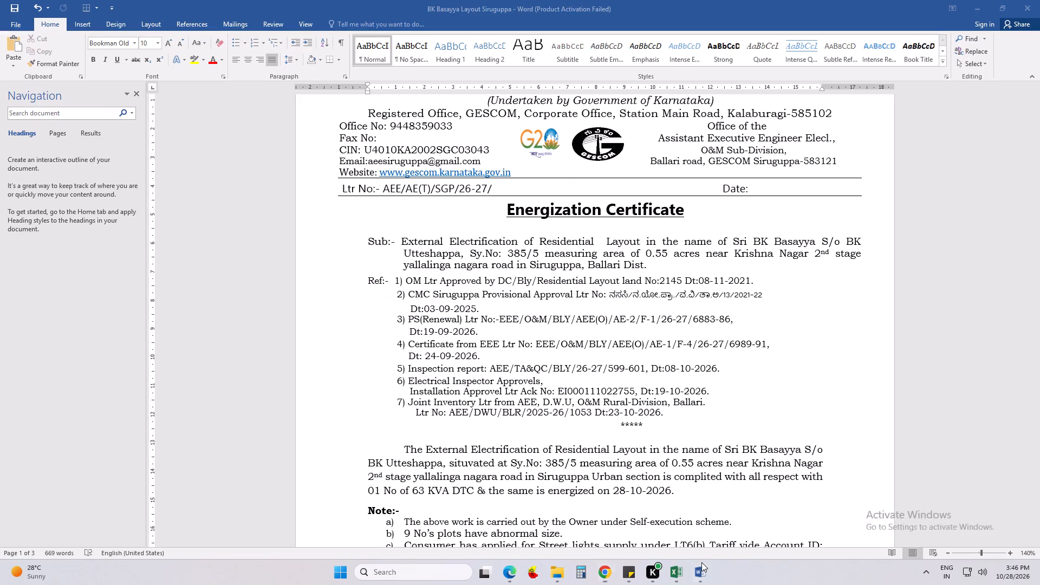
{"action": "scroll", "coordinate": [605, 443], "scroll_direction": "down", "scroll_amount": 3}
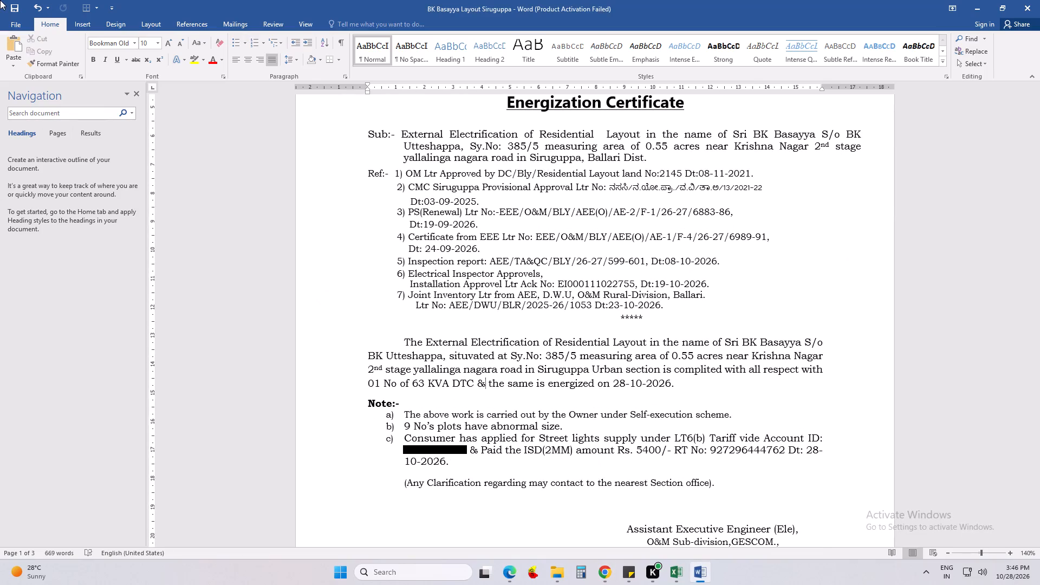
{"action": "left_click", "coordinate": [629, 369]}
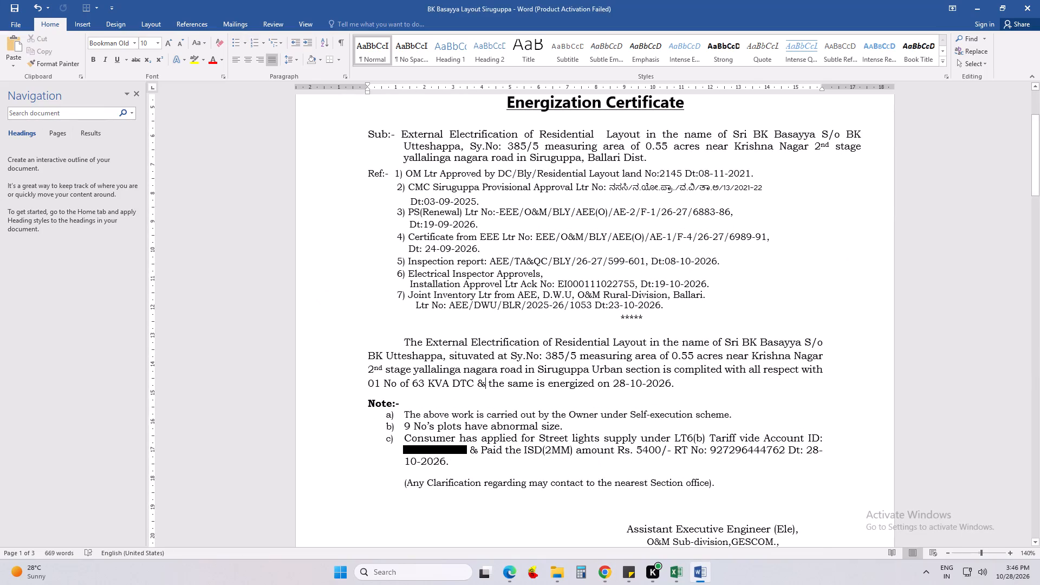
{"action": "key", "text": "Right"}
{"action": "key", "text": "Right"}
{"action": "key", "text": "Right"}
{"action": "key", "text": "Right"}
{"action": "key", "text": "Right"}
{"action": "key", "text": "Right"}
{"action": "key", "text": "Right"}
{"action": "key", "text": "Right"}
{"action": "key", "text": "Right"}
{"action": "key", "text": "Right"}
{"action": "key", "text": "Right"}
{"action": "key", "text": "Right"}
{"action": "key", "text": "Right"}
{"action": "key", "text": "Right"}
{"action": "key", "text": "Right"}
{"action": "key", "text": "BackSpace"}
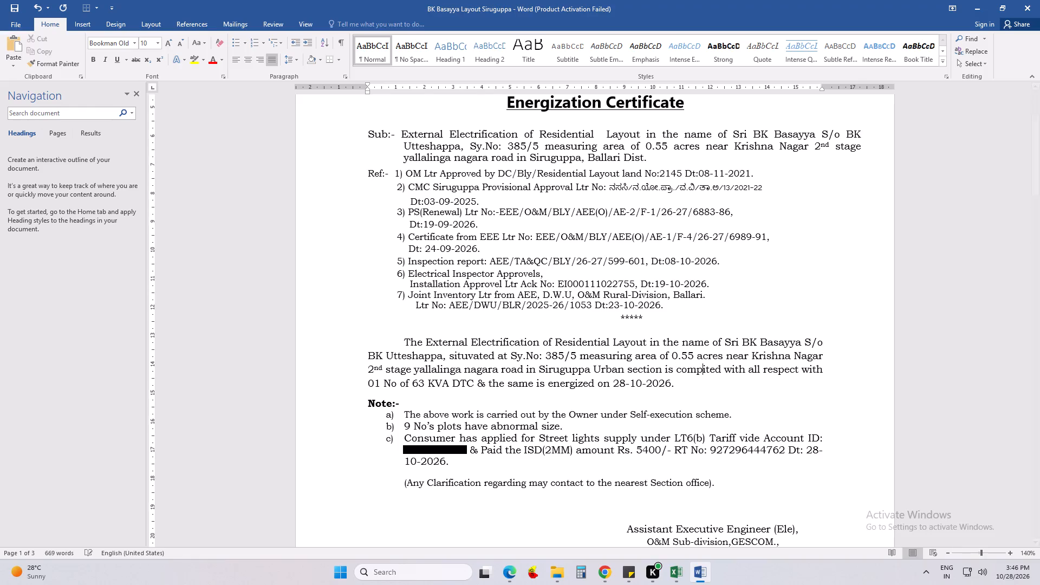
{"action": "key", "text": "l"}
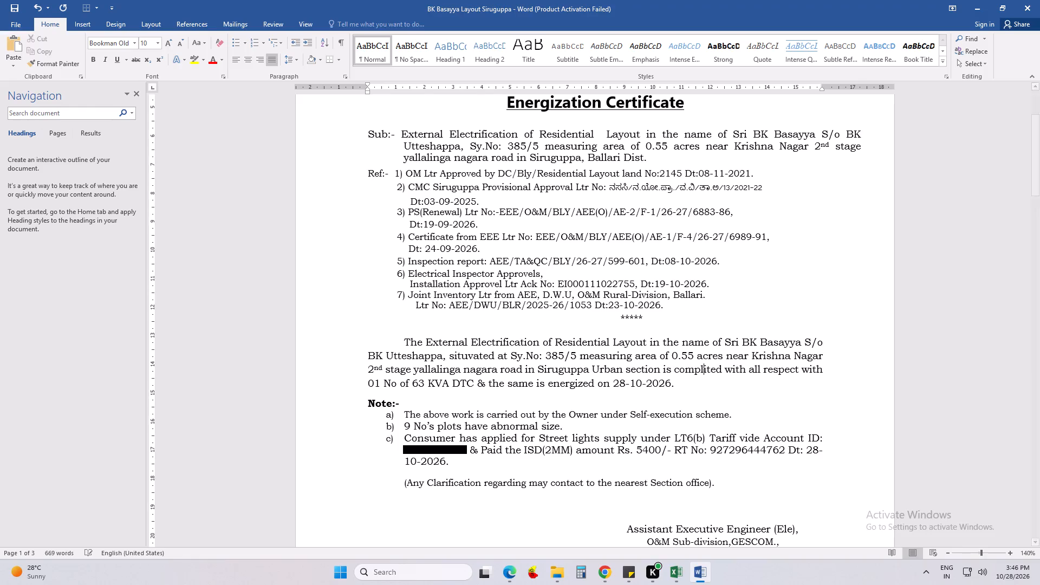
{"action": "key", "text": "Delete"}
{"action": "key", "text": "e"}
Replace "with" before "01 No of 63 KVA DTC" with "including" in the body paragraph and save the document.
{"action": "key", "text": "Right"}
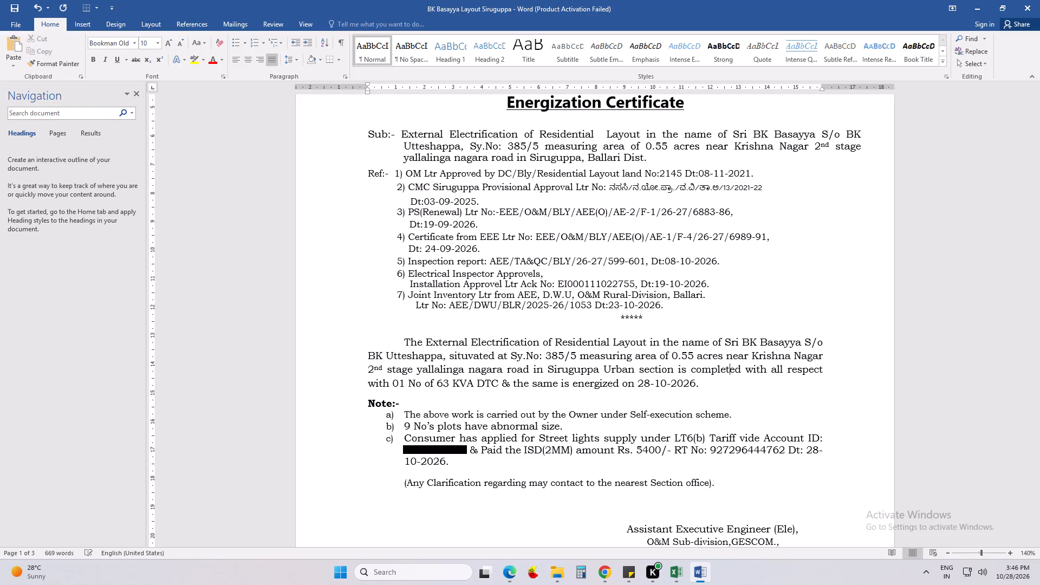
{"action": "key", "text": "Right"}
{"action": "key", "text": "Right"}
{"action": "key", "text": "Right"}
{"action": "key", "text": "Right"}
{"action": "key", "text": "Right"}
{"action": "key", "text": "Right"}
{"action": "key", "text": "Right"}
{"action": "key", "text": "Right"}
{"action": "key", "text": "Right"}
{"action": "key", "text": "Right"}
{"action": "key", "text": "Right"}
{"action": "key", "text": "Right"}
{"action": "key", "text": "Right"}
{"action": "key", "text": "Right"}
{"action": "key", "text": "Right"}
{"action": "key", "text": "Right"}
{"action": "key", "text": "Left"}
{"action": "key", "text": "Right"}
{"action": "key", "text": "Right"}
{"action": "key", "text": "Right"}
{"action": "key", "text": "Right"}
{"action": "key", "text": "Right"}
{"action": "key", "text": "Right"}
{"action": "key", "text": "Left"}
{"action": "key", "text": "shift+Right"}
{"action": "key", "text": "shift+Right"}
{"action": "key", "text": "shift+Right"}
{"action": "key", "text": "shift+Right"}
{"action": "key", "text": "shift+Right"}
{"action": "type", "text": "including"}
{"action": "key", "text": "space"}
{"action": "key", "text": "ctrl+s"}
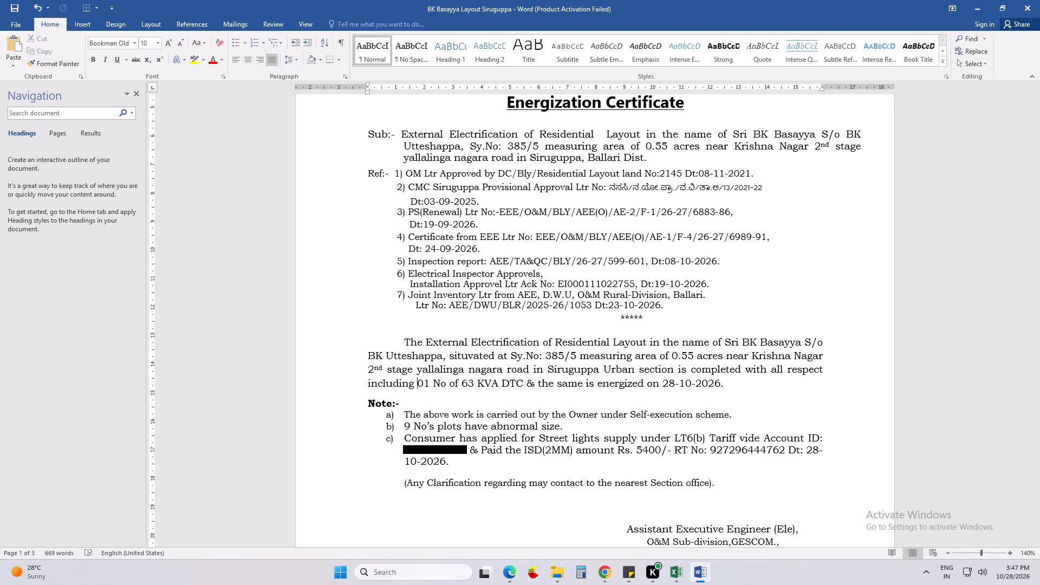
Insert "The above layout is having" at the start of note b, before "9 No's plots".
{"action": "key", "text": "Down"}
{"action": "key", "text": "Down"}
{"action": "key", "text": "Down"}
{"action": "key", "text": "Down"}
{"action": "key", "text": "Left"}
{"action": "key", "text": "Left"}
{"action": "key", "text": "Left"}
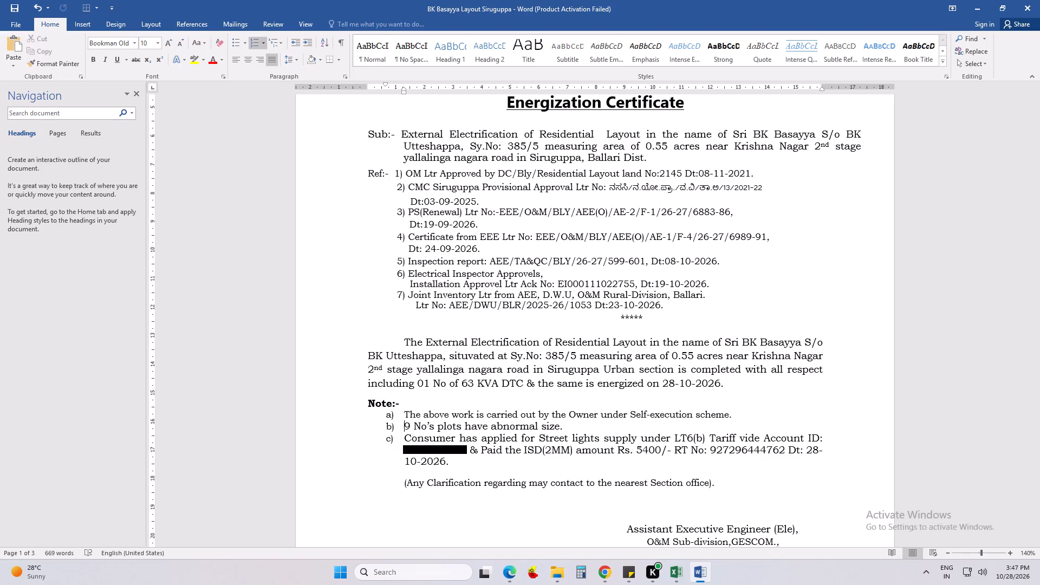
{"action": "type", "text": "The lay"}
{"action": "key", "text": "BackSpace"}
{"action": "key", "text": "BackSpace"}
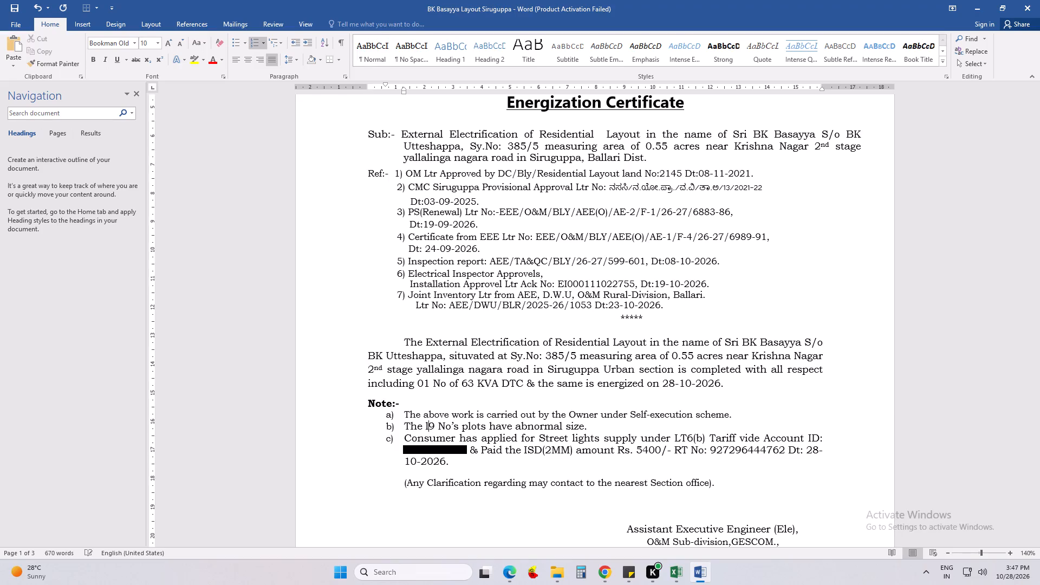
{"action": "key", "text": "BackSpace"}
{"action": "type", "text": "above"}
{"action": "key", "text": "space"}
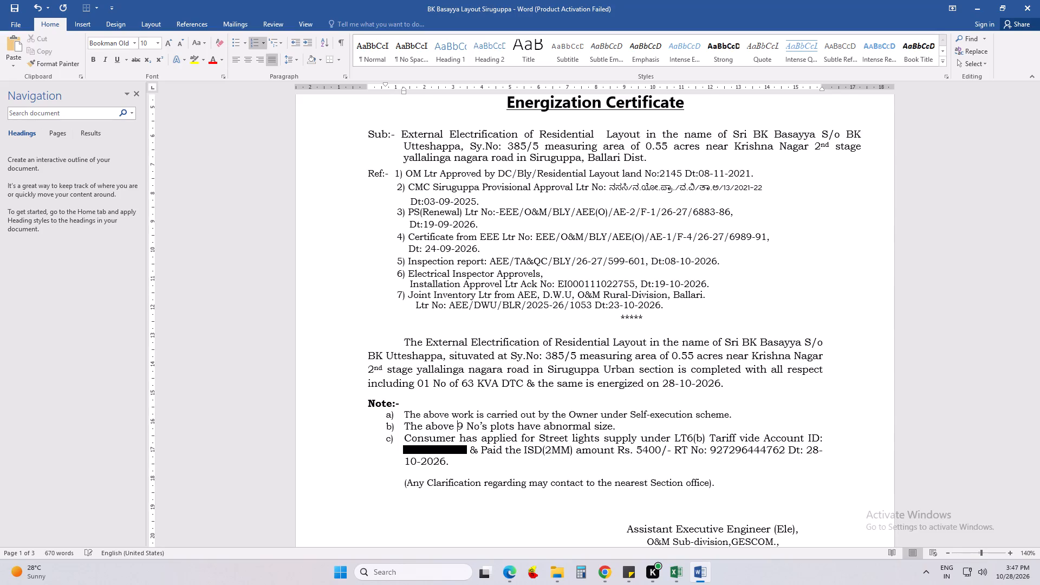
{"action": "type", "text": "layp"}
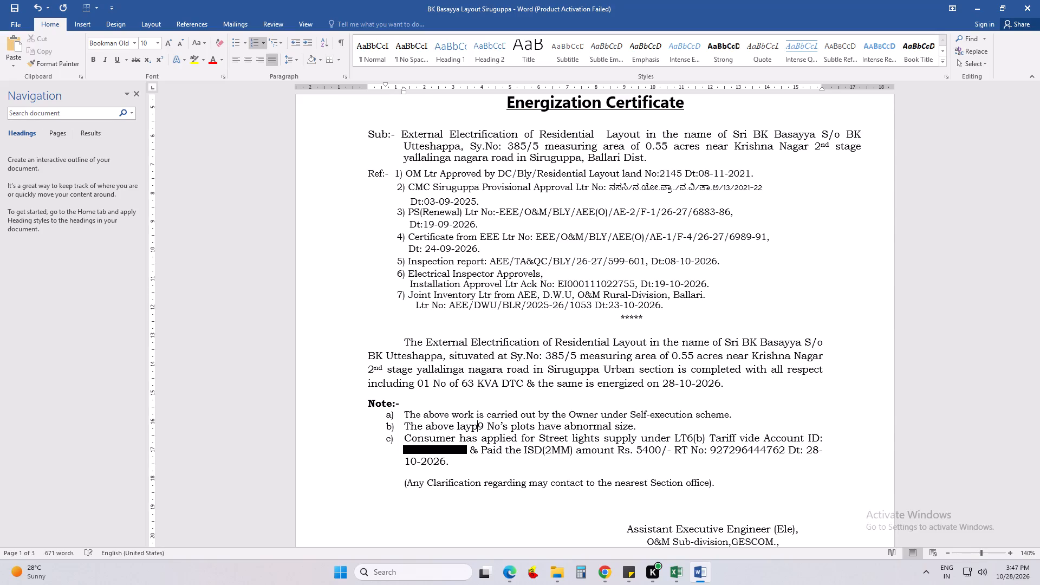
{"action": "key", "text": "BackSpace"}
{"action": "type", "text": "out is having"}
{"action": "key", "text": "space"}
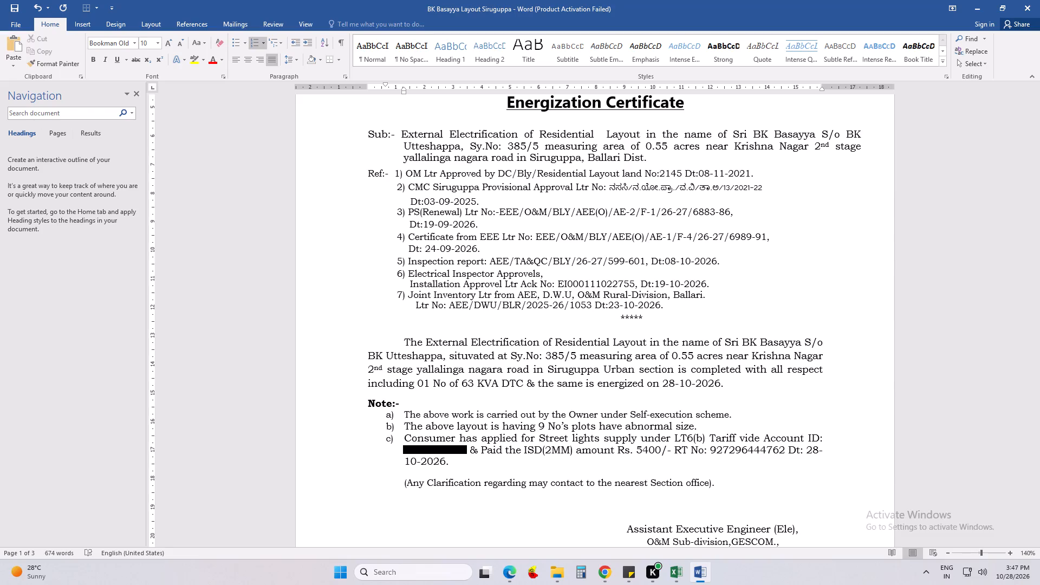
Replace "have" with "of" after "plots" in note b and save the document.
{"action": "key", "text": "Right"}
{"action": "key", "text": "Right"}
{"action": "key", "text": "Right"}
{"action": "key", "text": "Right"}
{"action": "key", "text": "Right"}
{"action": "key", "text": "Right"}
{"action": "key", "text": "Right"}
{"action": "key", "text": "Right"}
{"action": "key", "text": "Right"}
{"action": "key", "text": "Right"}
{"action": "key", "text": "Right"}
{"action": "key", "text": "Right"}
{"action": "key", "text": "Right"}
{"action": "type", "text": "of"}
{"action": "key", "text": "space"}
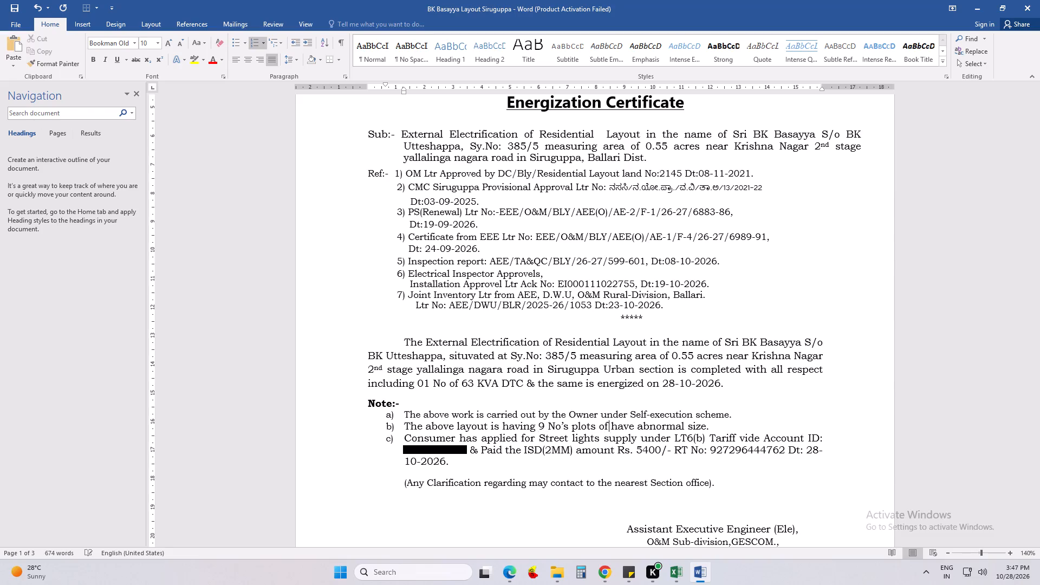
{"action": "key", "text": "shift+Right"}
{"action": "key", "text": "shift+Right"}
{"action": "key", "text": "shift+Right"}
{"action": "key", "text": "shift+Right"}
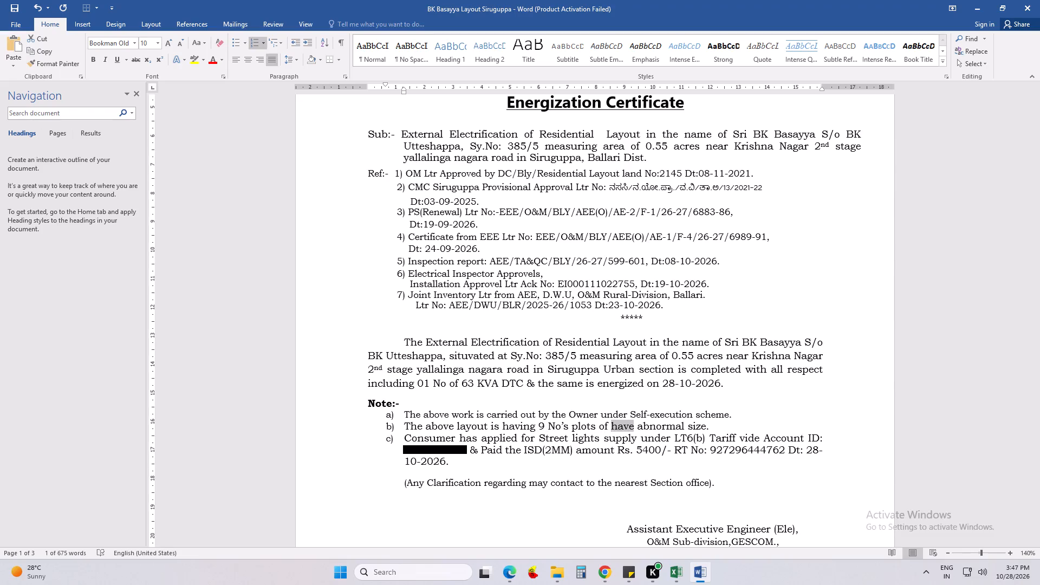
{"action": "key", "text": "Delete"}
{"action": "key", "text": "ctrl+s"}
Change "size" to the plural "sizes" at the end of note b and save the document.
{"action": "key", "text": "Right"}
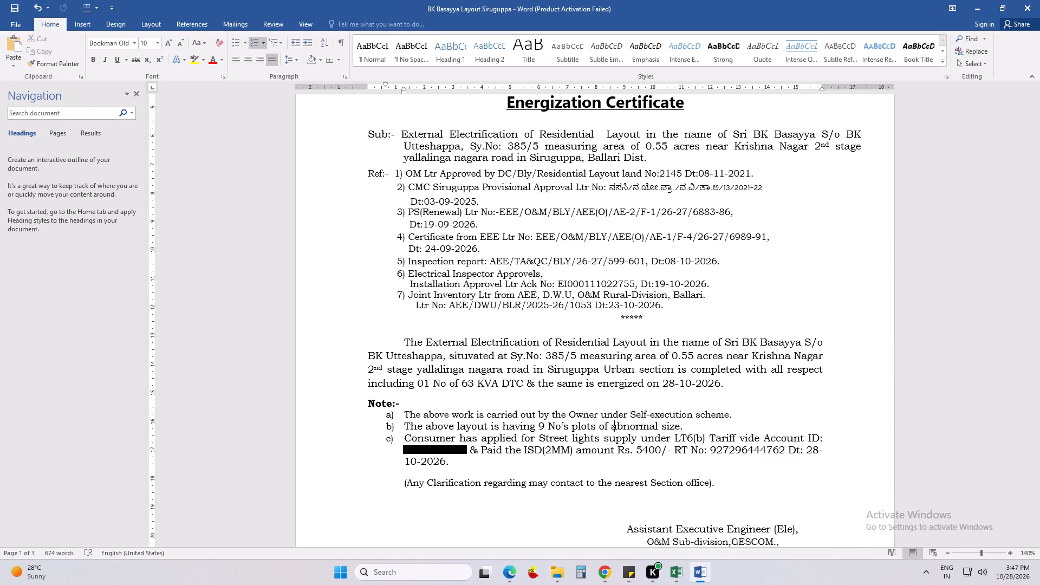
{"action": "key", "text": "Right"}
{"action": "key", "text": "Right"}
{"action": "key", "text": "Right"}
{"action": "key", "text": "Right"}
{"action": "key", "text": "Right"}
{"action": "key", "text": "Right"}
{"action": "key", "text": "Right"}
{"action": "key", "text": "Right"}
{"action": "key", "text": "Right"}
{"action": "key", "text": "Right"}
{"action": "key", "text": "Right"}
{"action": "key", "text": "Right"}
{"action": "key", "text": "s"}
{"action": "key", "text": "ctrl+s"}
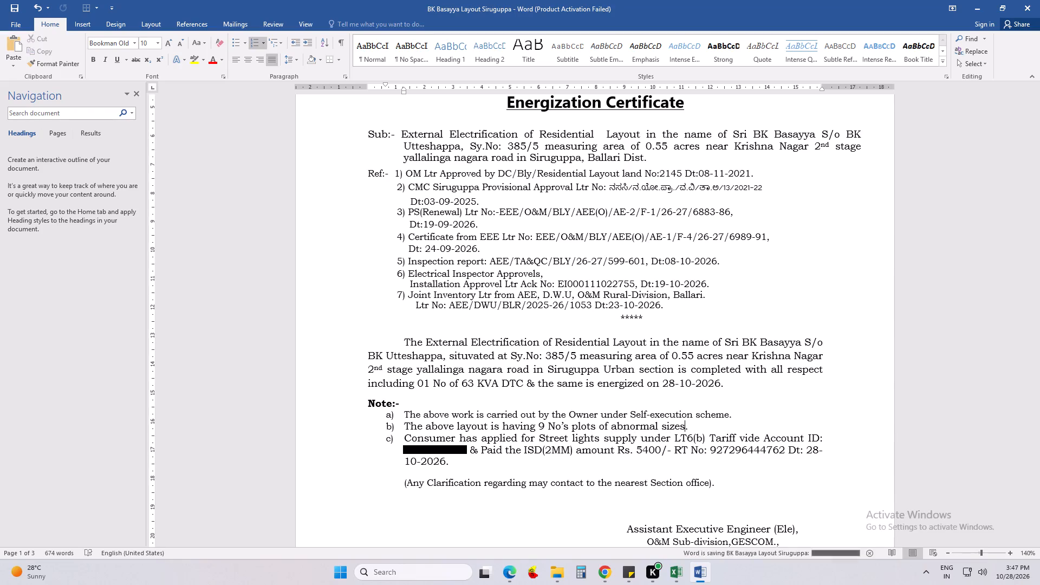
Capitalise the place name as "Yallalinga" in the letter's subject paragraph and save the document.
{"action": "scroll", "coordinate": [994, 498], "scroll_direction": "down", "scroll_amount": 3}
{"action": "scroll", "coordinate": [759, 424], "scroll_direction": "down", "scroll_amount": 4}
{"action": "scroll", "coordinate": [740, 412], "scroll_direction": "up", "scroll_amount": 6}
{"action": "scroll", "coordinate": [453, 289], "scroll_direction": "up", "scroll_amount": 5}
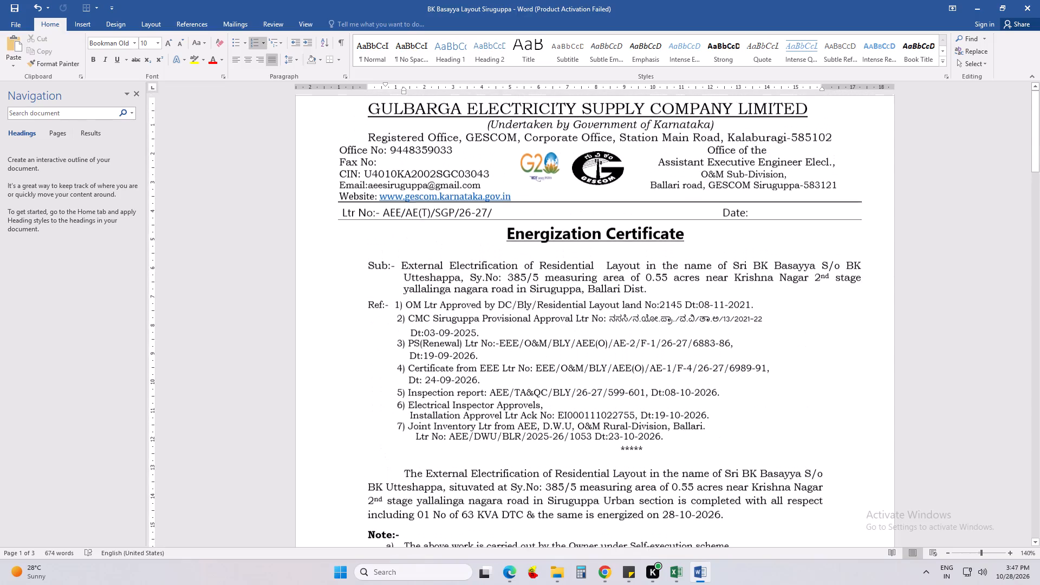
{"action": "left_click", "coordinate": [411, 289]}
{"action": "key", "text": "BackSpace"}
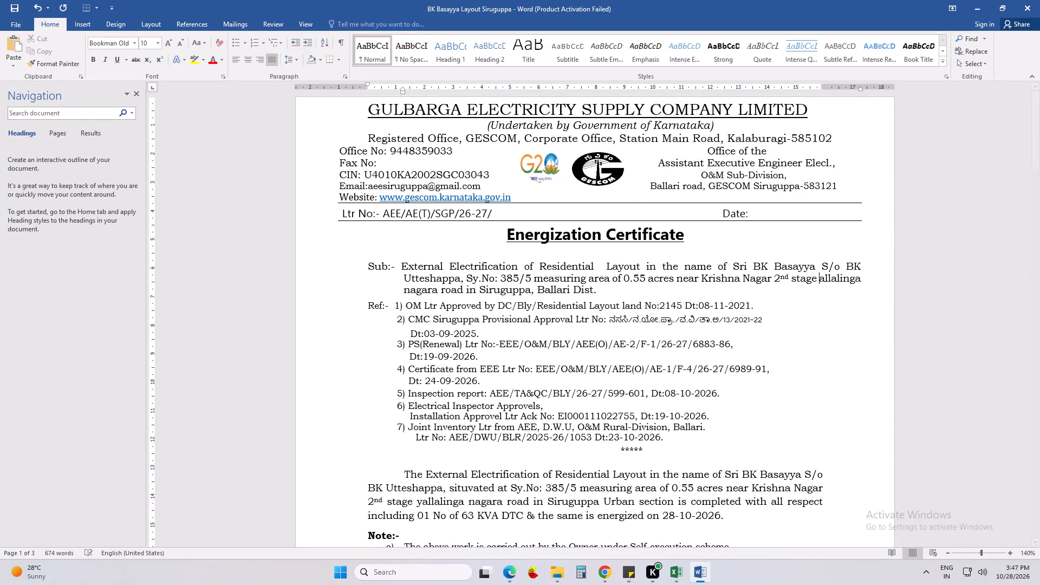
{"action": "key", "text": "shift+y"}
{"action": "key", "text": "ctrl+s"}
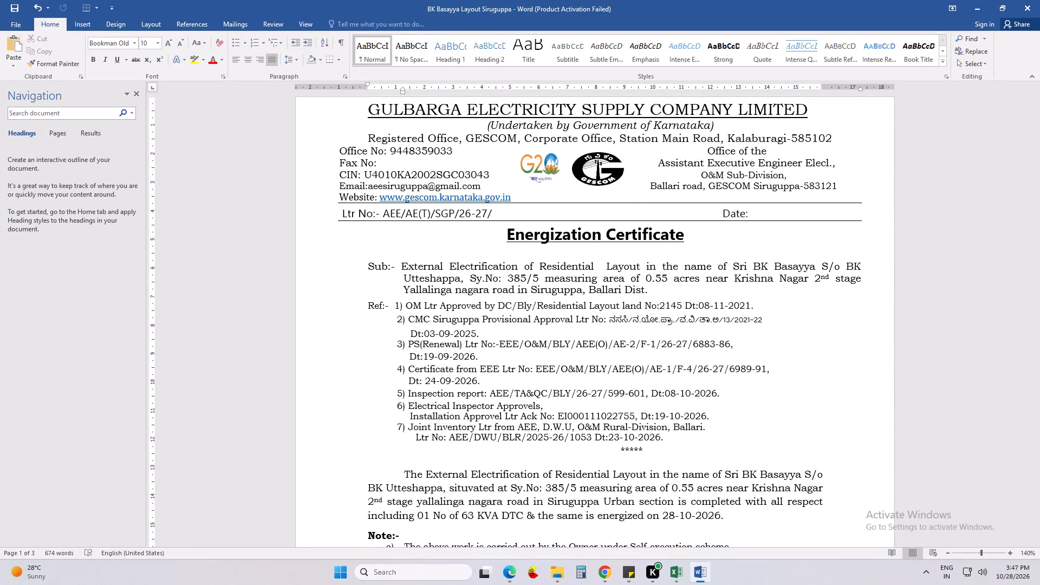
Print 2 copies of page 1 of the letter on the HP Laser 1003-1008 and dismiss the printer status window.
{"action": "key", "text": "ctrl+p"}
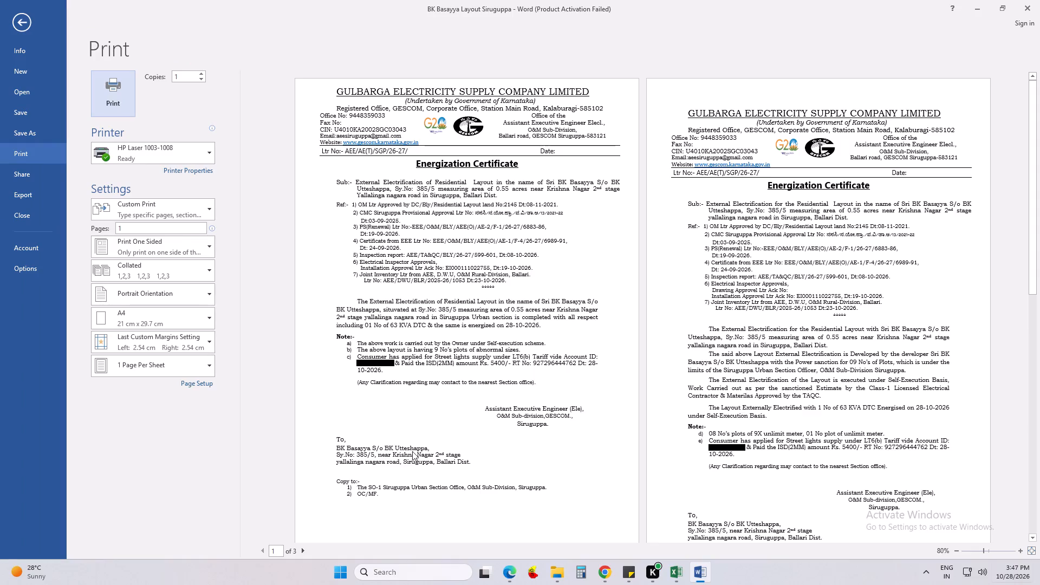
{"action": "left_click", "coordinate": [199, 73]}
{"action": "left_click", "coordinate": [209, 89]}
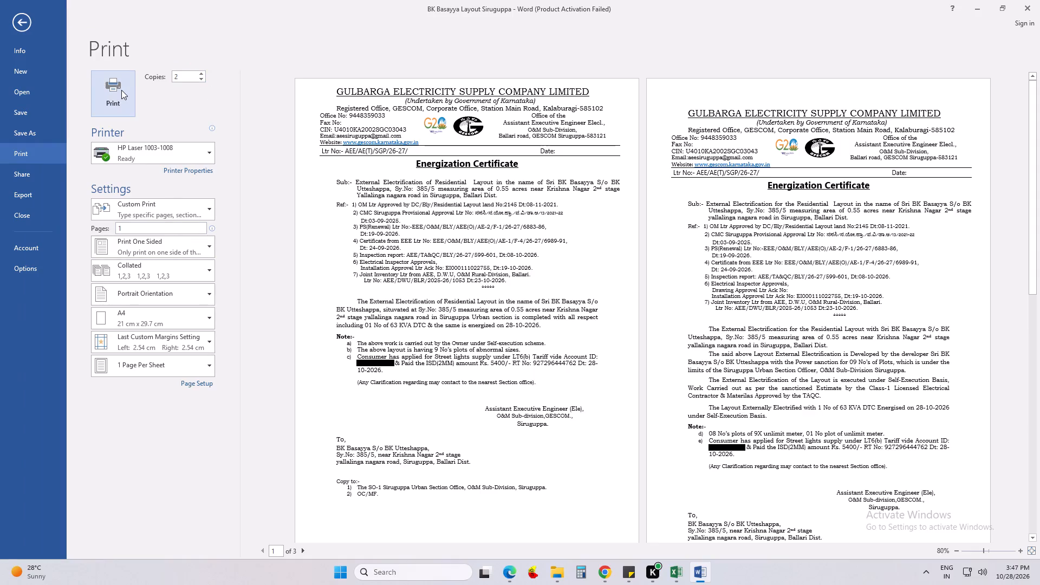
{"action": "left_click", "coordinate": [121, 90]}
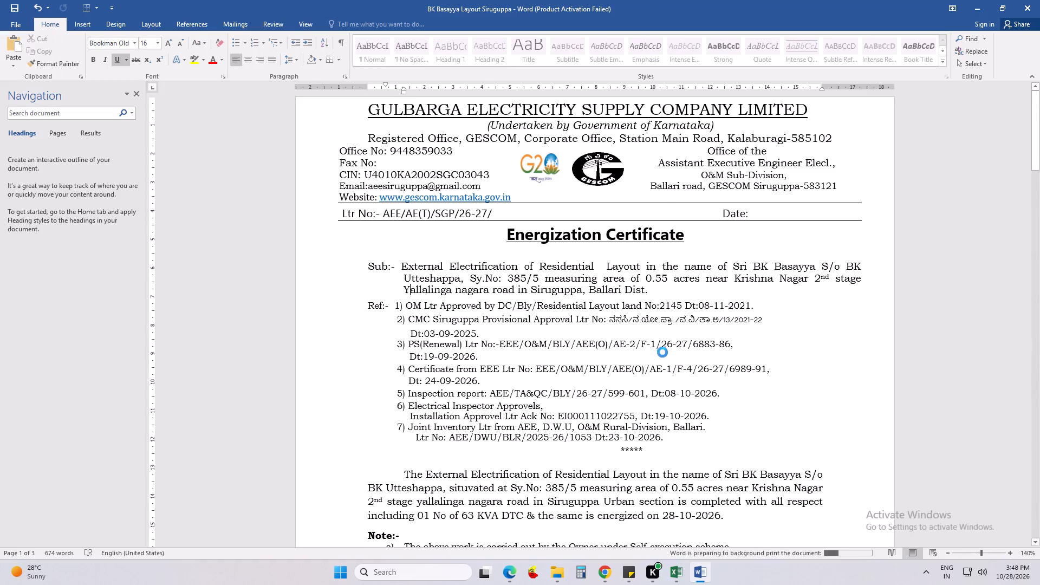
{"action": "left_click", "coordinate": [762, 401]}
Check over the certificate letter, adjust the number of copies and print page 1 again on the HP Laser 1003-1008.
{"action": "scroll", "coordinate": [603, 417], "scroll_direction": "down", "scroll_amount": 5}
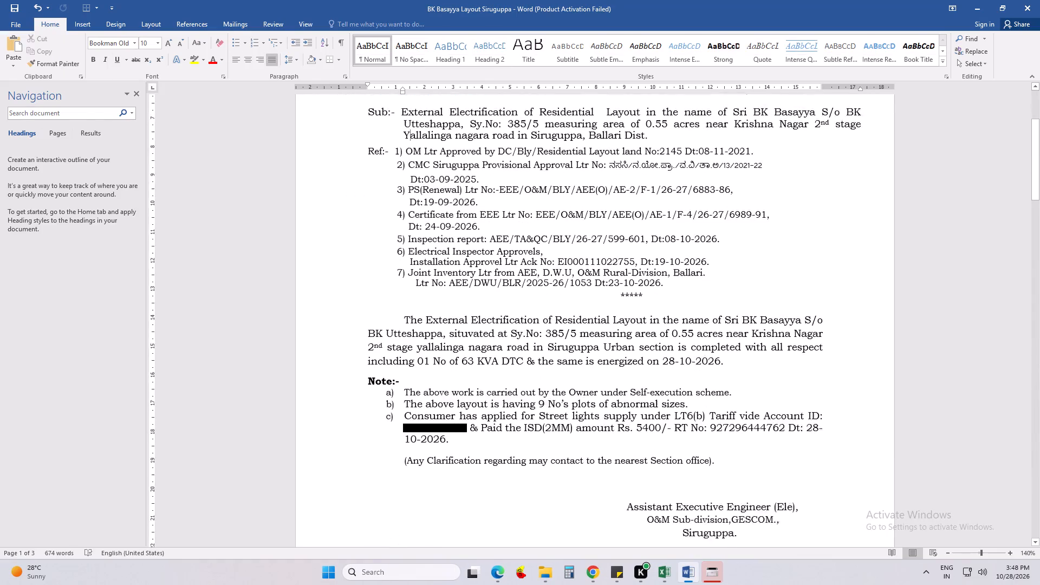
{"action": "scroll", "coordinate": [603, 417], "scroll_direction": "up", "scroll_amount": 6}
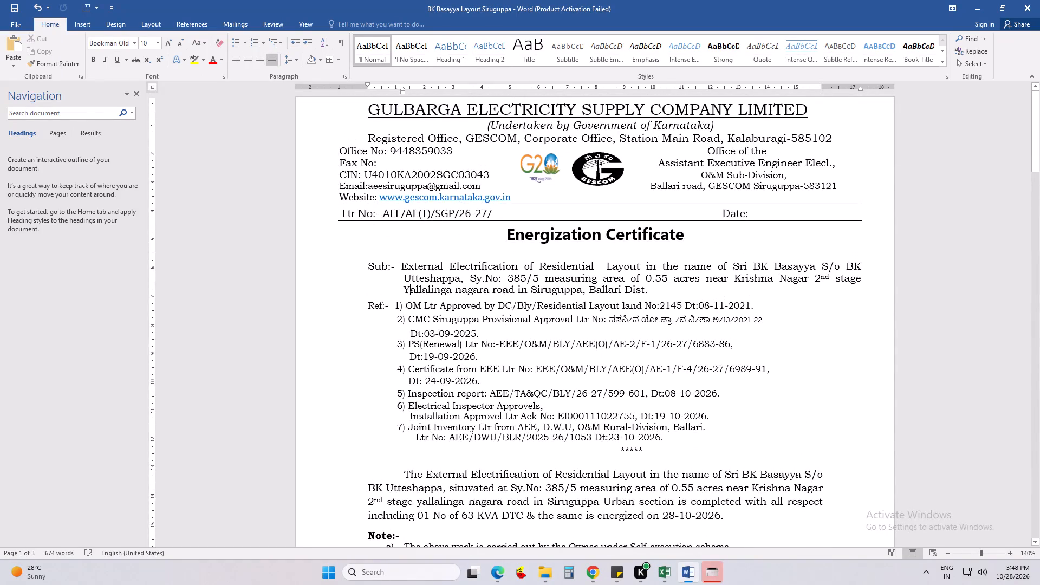
{"action": "scroll", "coordinate": [578, 413], "scroll_direction": "down", "scroll_amount": 6}
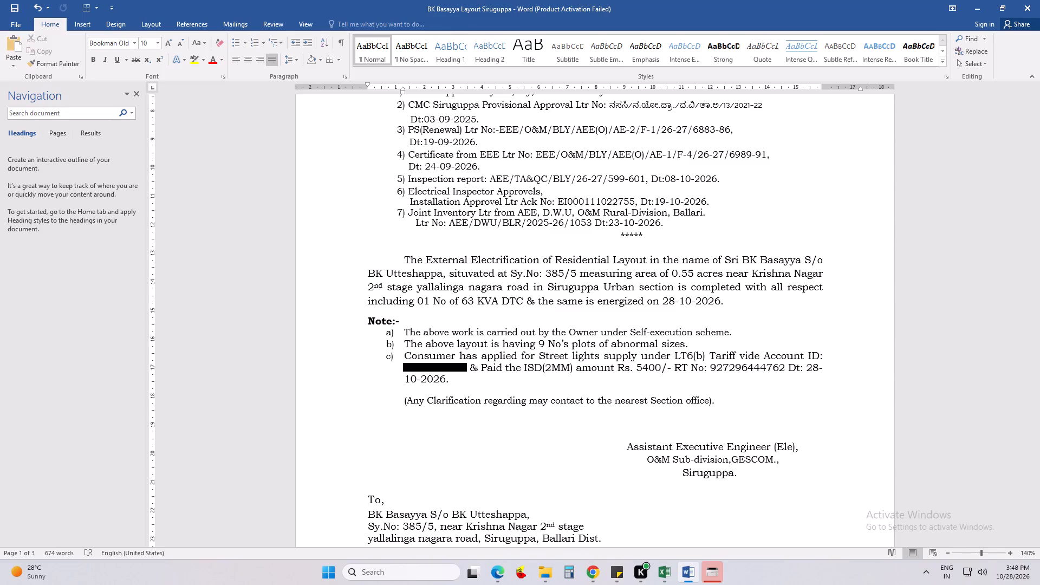
{"action": "key", "text": "ctrl+p"}
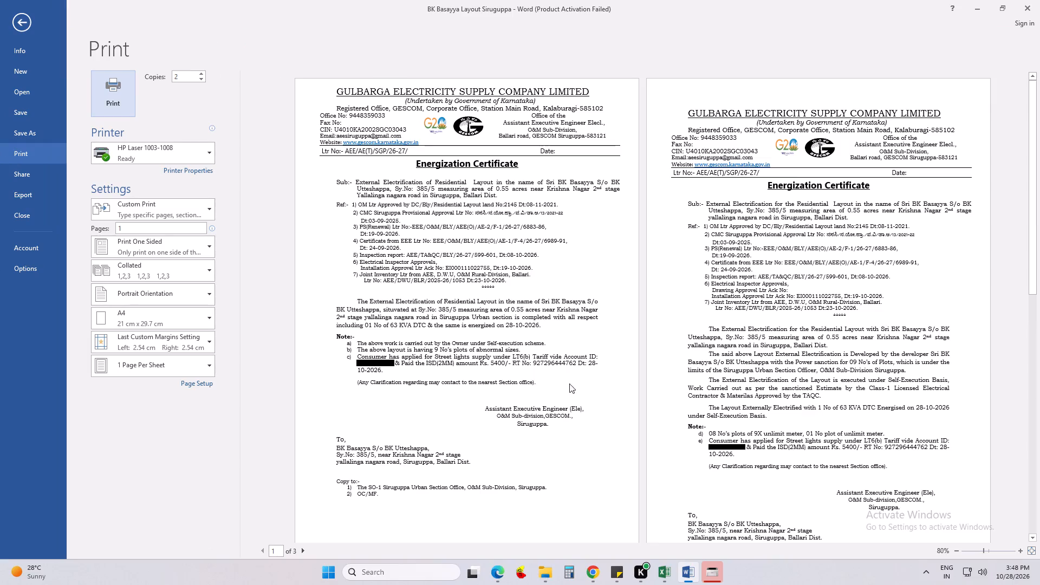
{"action": "left_click", "coordinate": [201, 77]}
{"action": "left_click", "coordinate": [200, 109]}
{"action": "left_click", "coordinate": [138, 102]}
{"action": "left_click", "coordinate": [131, 97]}
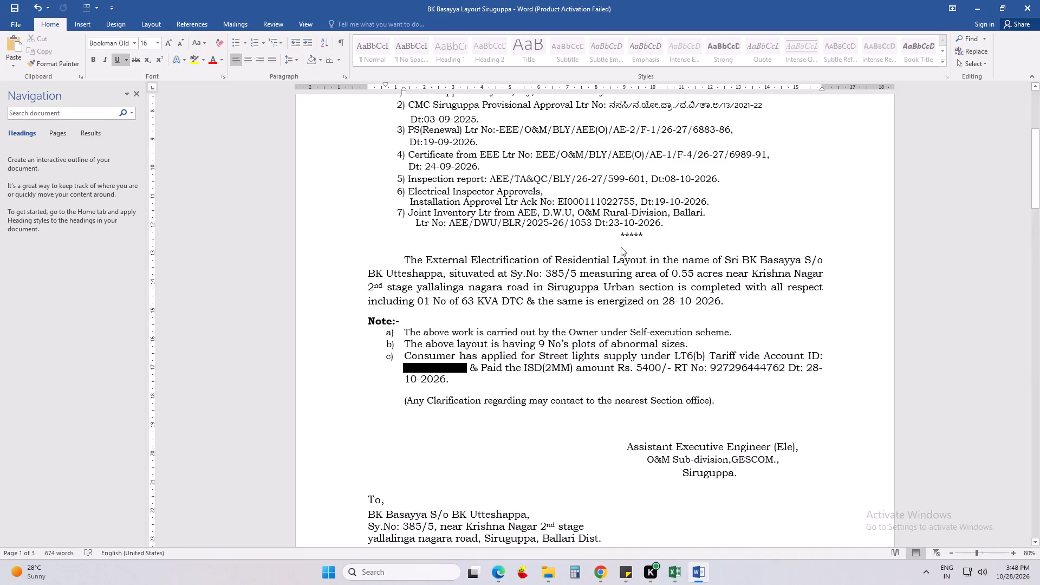
Review page 1 of the Energization Certificate letter from the letterhead to the signature block and save the document.
{"action": "scroll", "coordinate": [621, 247], "scroll_direction": "up", "scroll_amount": 19}
{"action": "scroll", "coordinate": [621, 247], "scroll_direction": "up", "scroll_amount": 2}
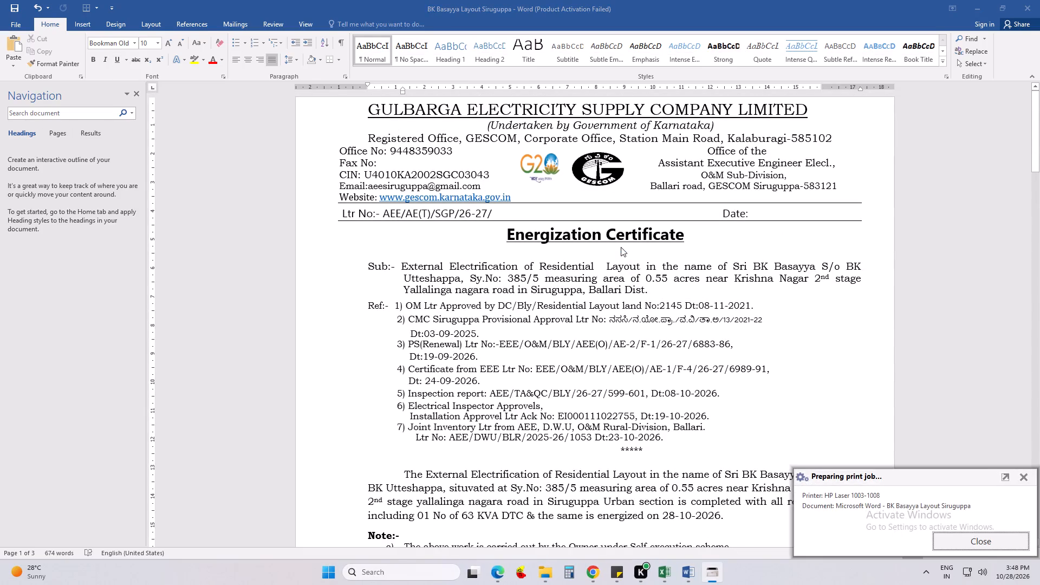
{"action": "scroll", "coordinate": [632, 240], "scroll_direction": "down", "scroll_amount": 5}
{"action": "scroll", "coordinate": [591, 219], "scroll_direction": "up", "scroll_amount": 10}
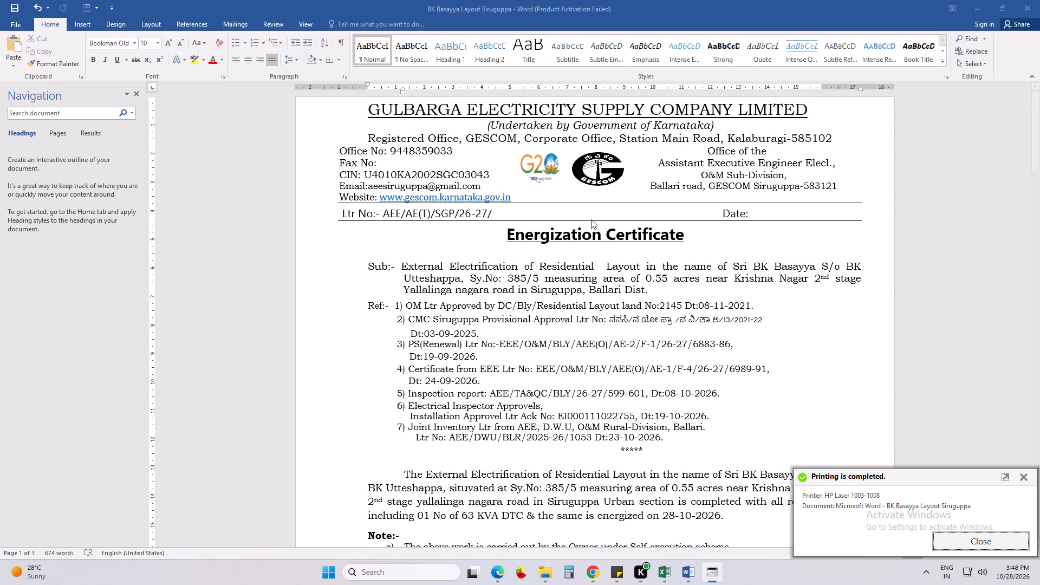
{"action": "scroll", "coordinate": [716, 183], "scroll_direction": "down", "scroll_amount": 4}
{"action": "scroll", "coordinate": [725, 220], "scroll_direction": "up", "scroll_amount": 6}
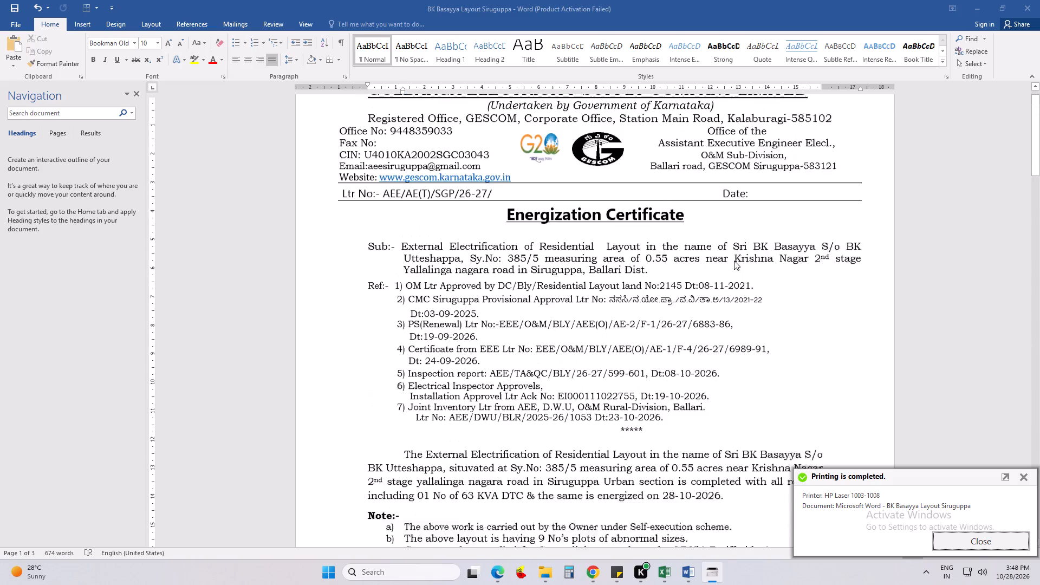
{"action": "key", "text": "ctrl+s"}
{"action": "left_click", "coordinate": [820, 363]}
{"action": "scroll", "coordinate": [808, 345], "scroll_direction": "down", "scroll_amount": 3}
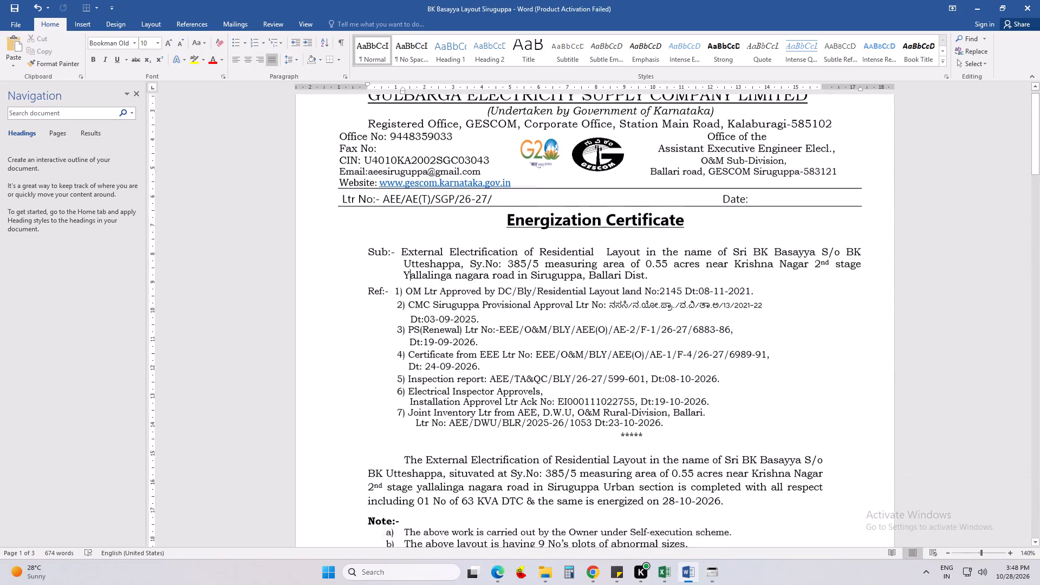
{"action": "scroll", "coordinate": [808, 345], "scroll_direction": "down", "scroll_amount": 9}
{"action": "scroll", "coordinate": [808, 345], "scroll_direction": "up", "scroll_amount": 6}
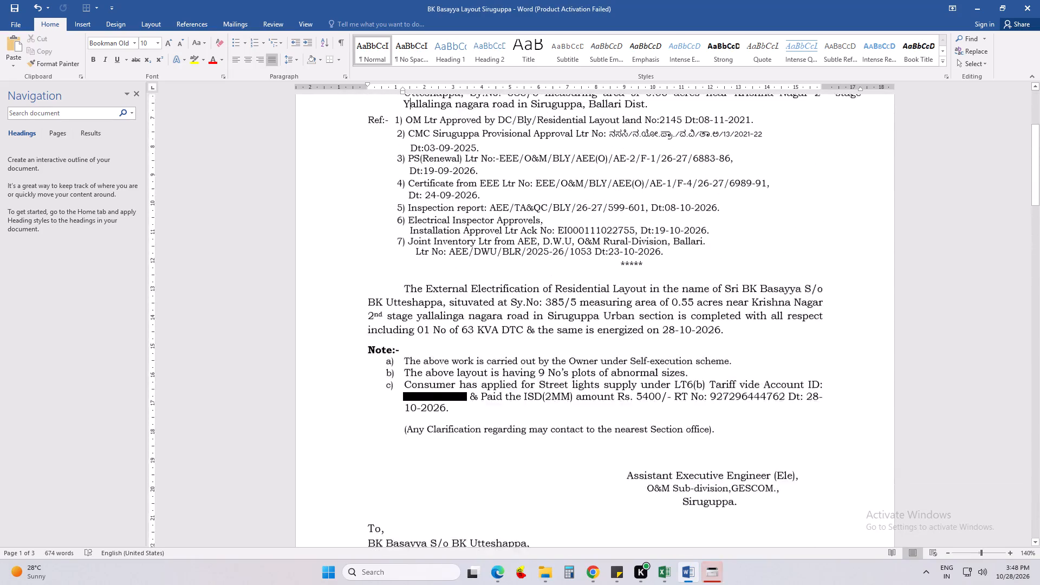
{"action": "scroll", "coordinate": [808, 345], "scroll_direction": "up", "scroll_amount": 2}
{"action": "scroll", "coordinate": [808, 345], "scroll_direction": "down", "scroll_amount": 1}
{"action": "scroll", "coordinate": [808, 345], "scroll_direction": "up", "scroll_amount": 13}
{"action": "key", "text": "ctrl+s"}
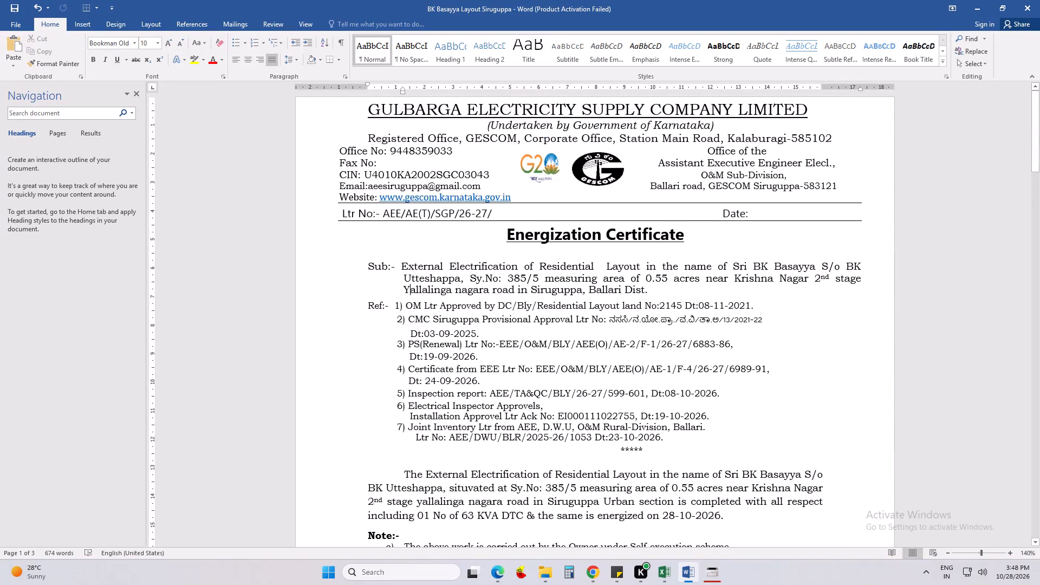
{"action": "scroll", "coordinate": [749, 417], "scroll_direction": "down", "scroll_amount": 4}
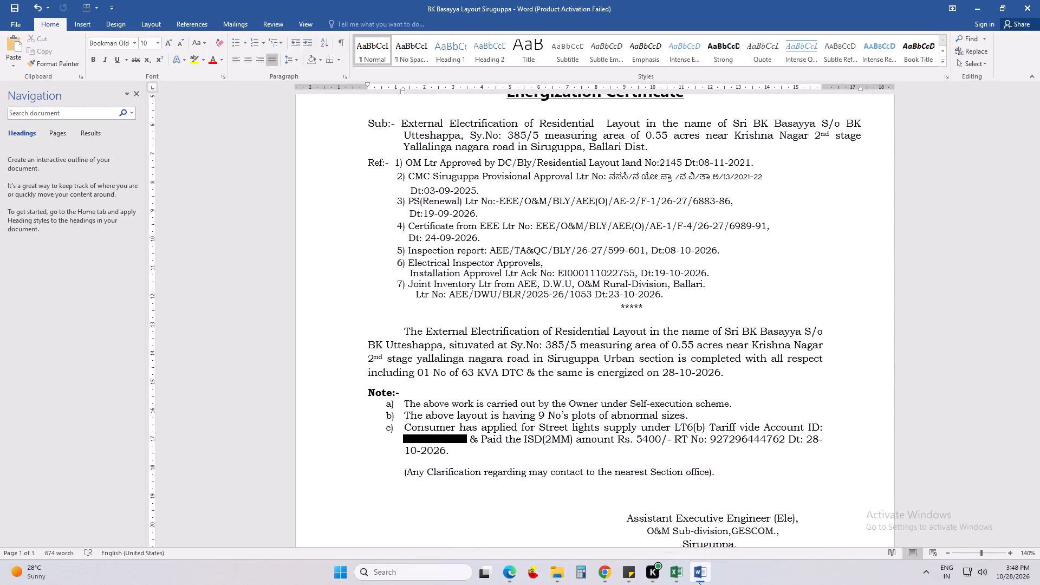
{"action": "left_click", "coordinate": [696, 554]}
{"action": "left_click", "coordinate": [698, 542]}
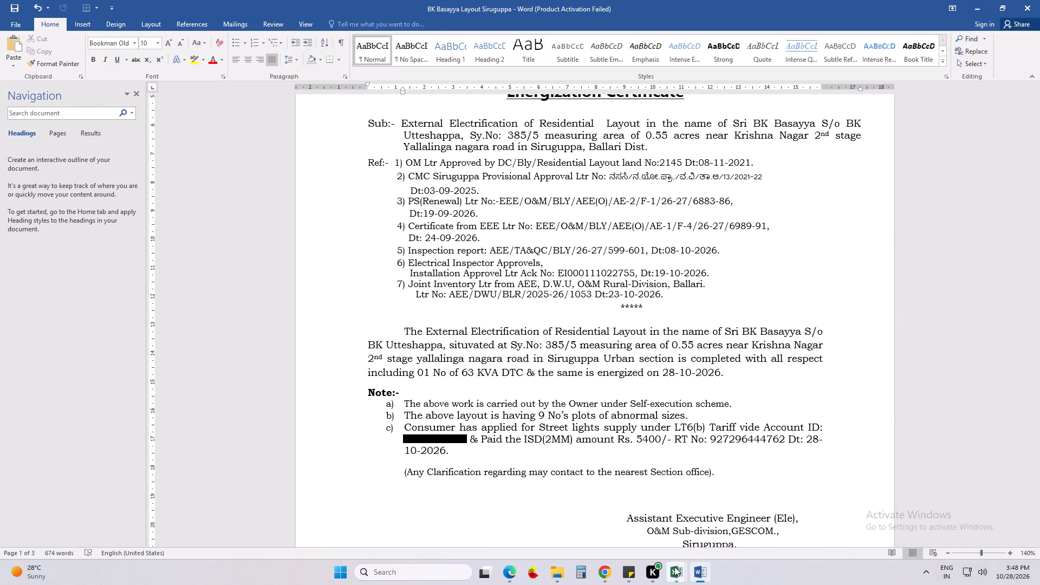